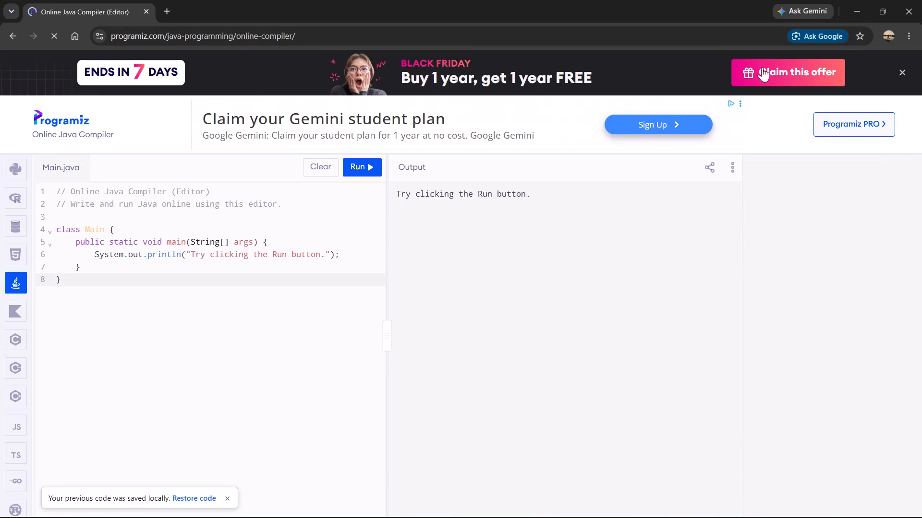
Open the Green and Black Simple Food Recipe YouTube thumbnail design from Canva in a new browser tab.
left_click(174, 7)
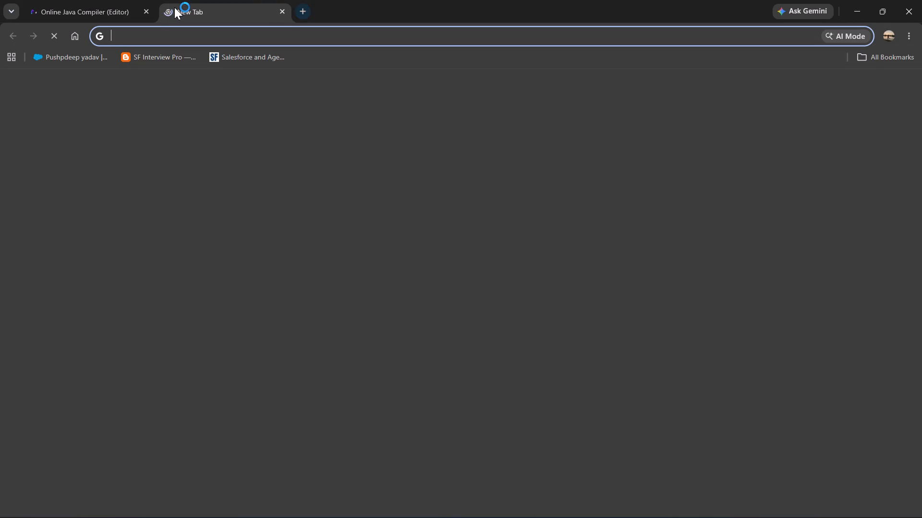
type("ch")
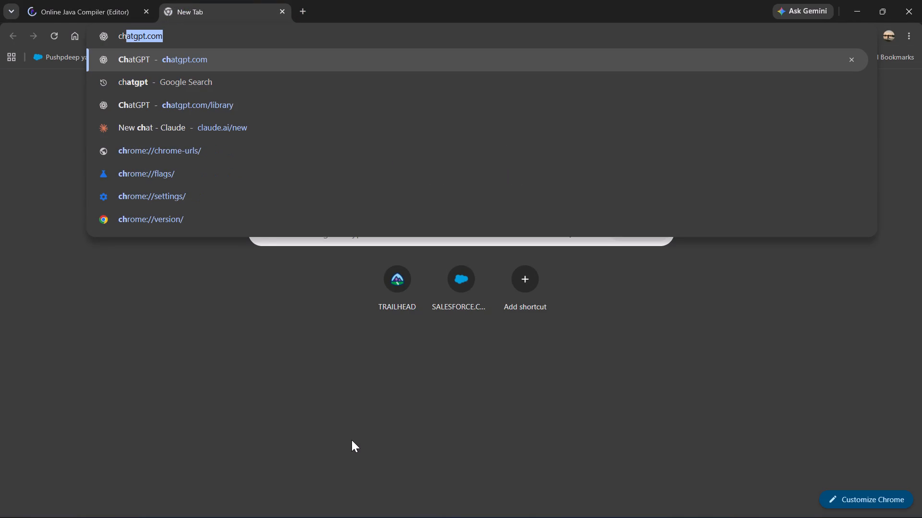
left_click(308, 9)
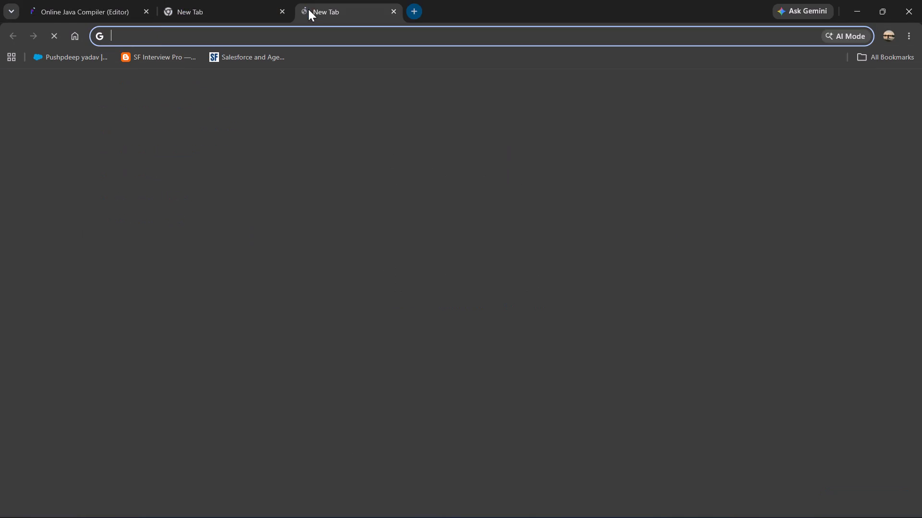
type("ca")
key("Return")
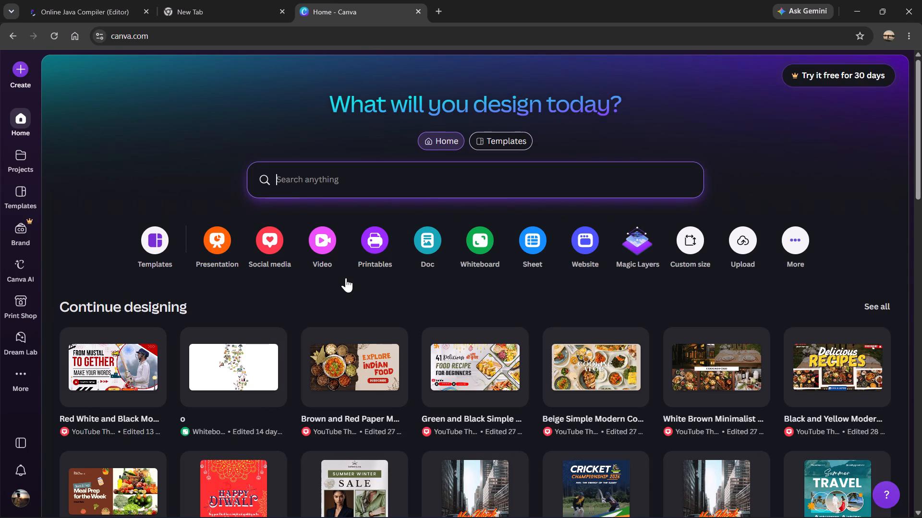
scroll(334, 385, "down", 2)
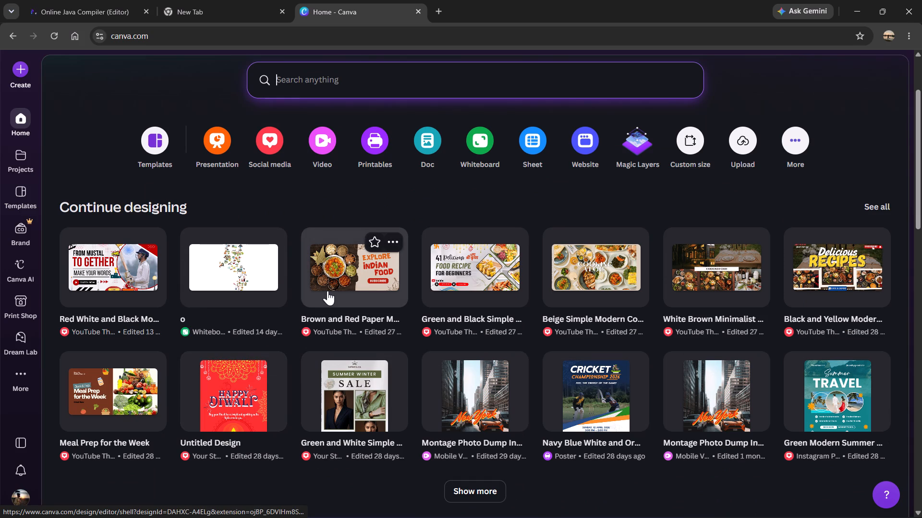
left_click(468, 271)
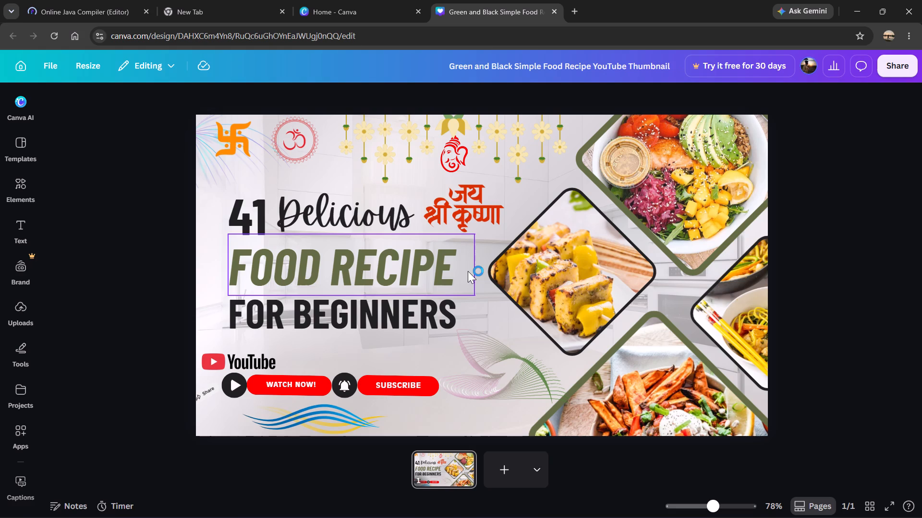
Add the orange circular mantra graphic from the full set of recommended elements to the thumbnail.
left_click(11, 193)
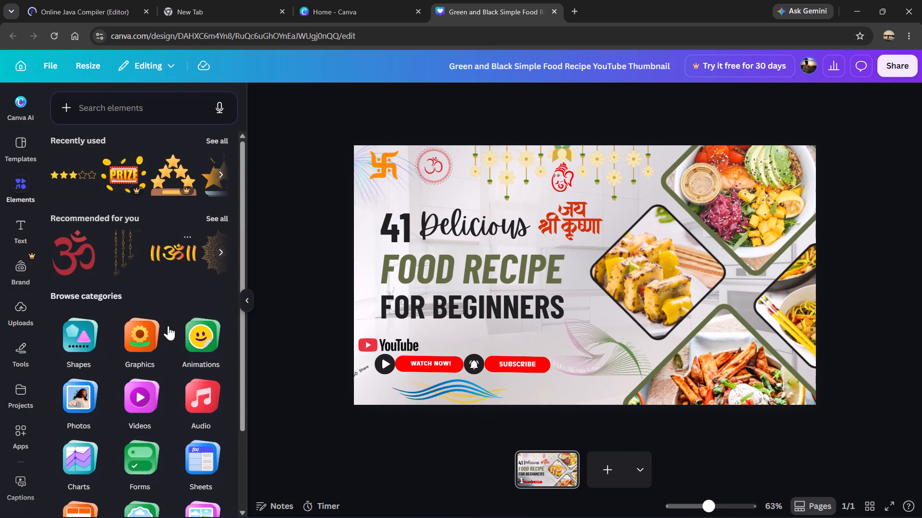
scroll(168, 326, "down", 1)
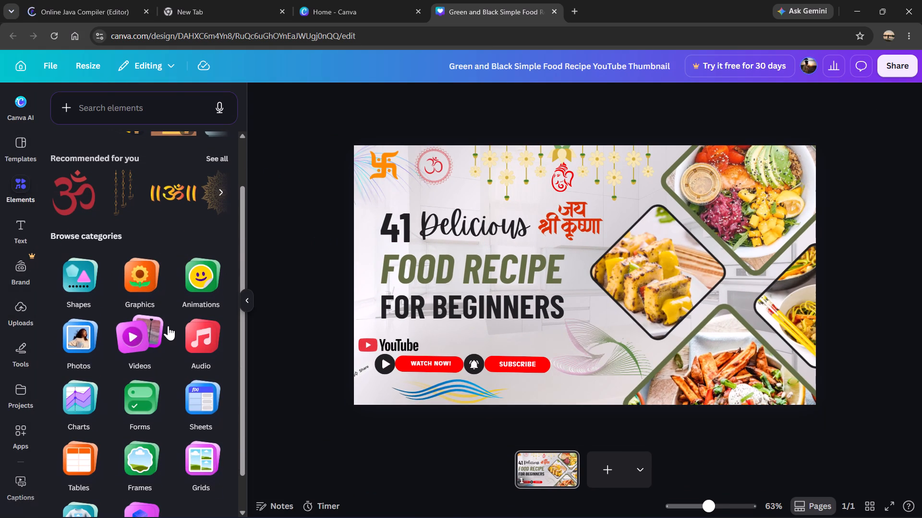
left_click(214, 157)
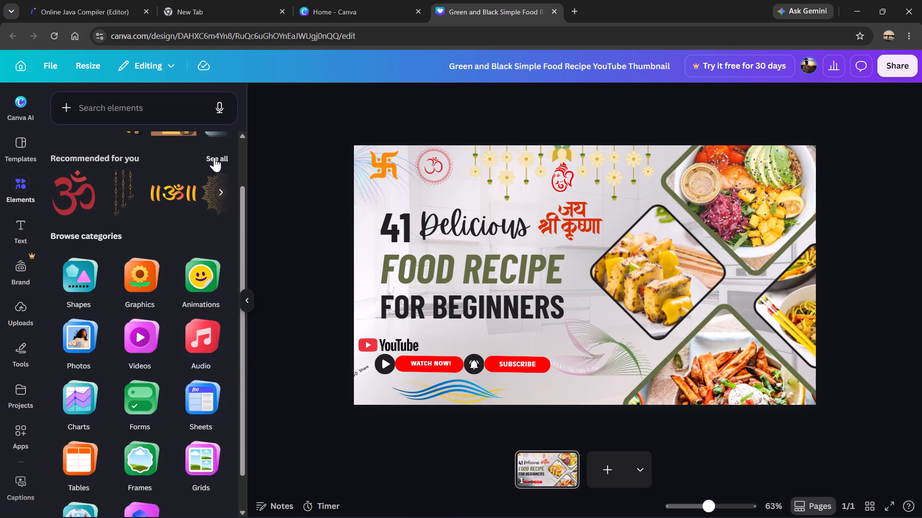
scroll(185, 251, "down", 1)
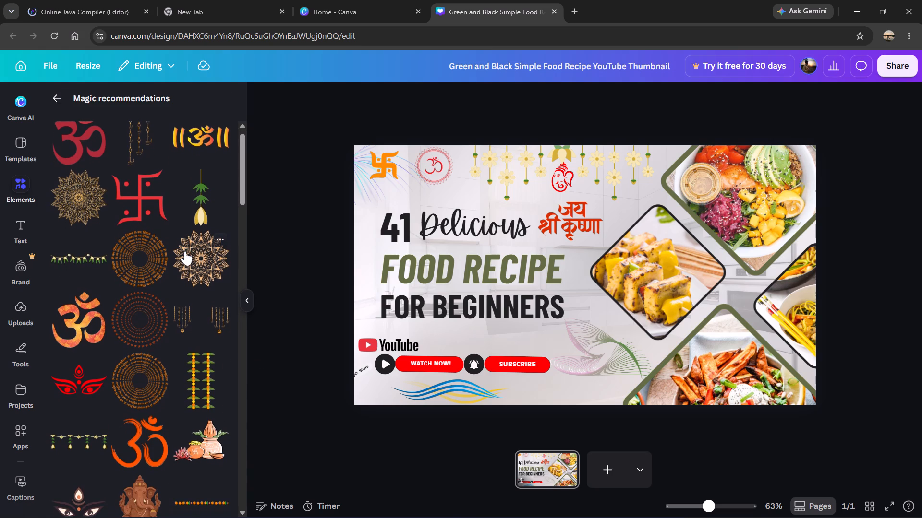
scroll(185, 251, "down", 1)
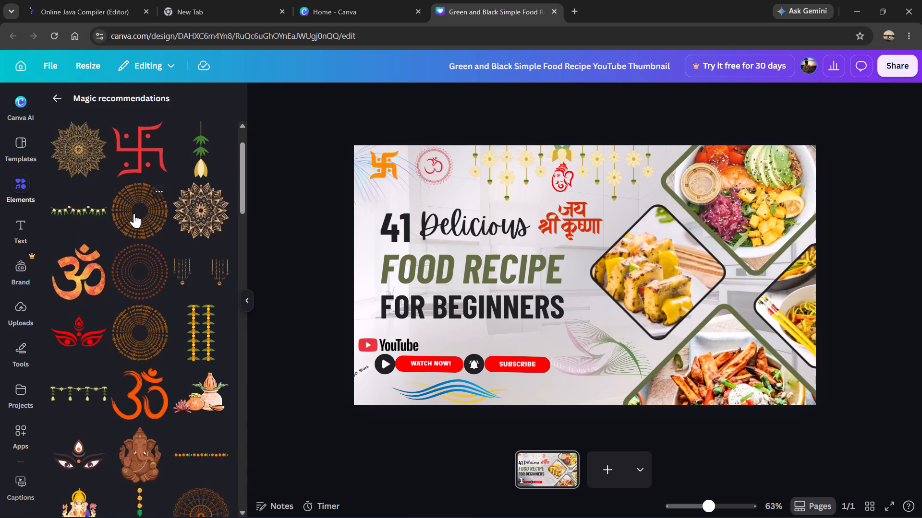
left_click(134, 213)
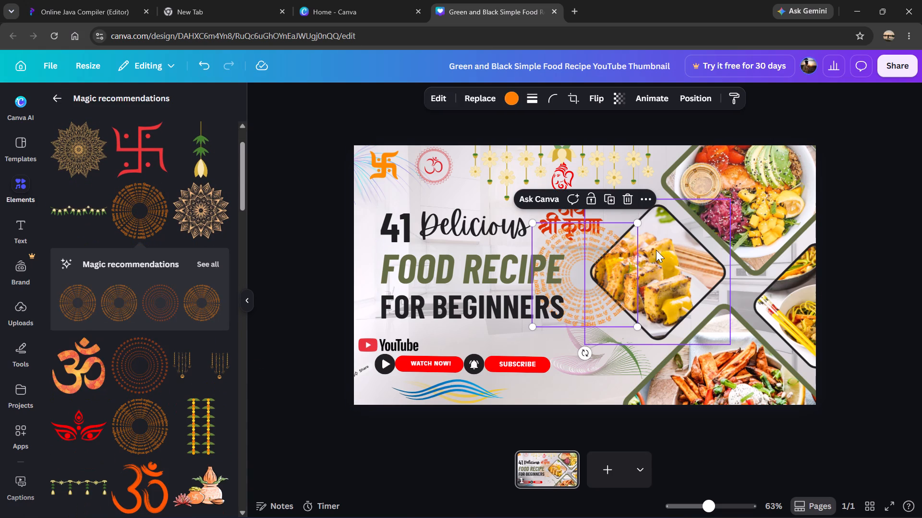
Enlarge the circular mantra graphic beyond the page height and position it across the middle, between the headline and food photos.
left_click_drag(637, 224, 643, 221)
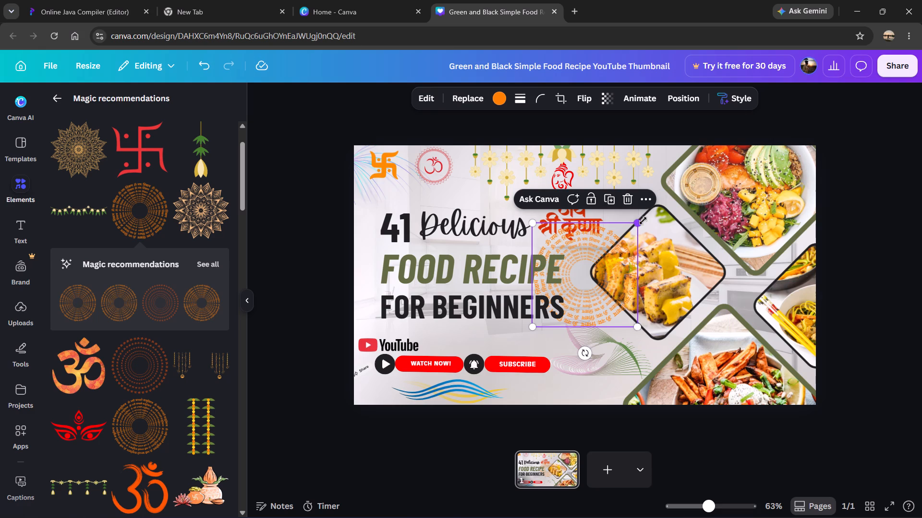
left_click_drag(643, 221, 786, 152)
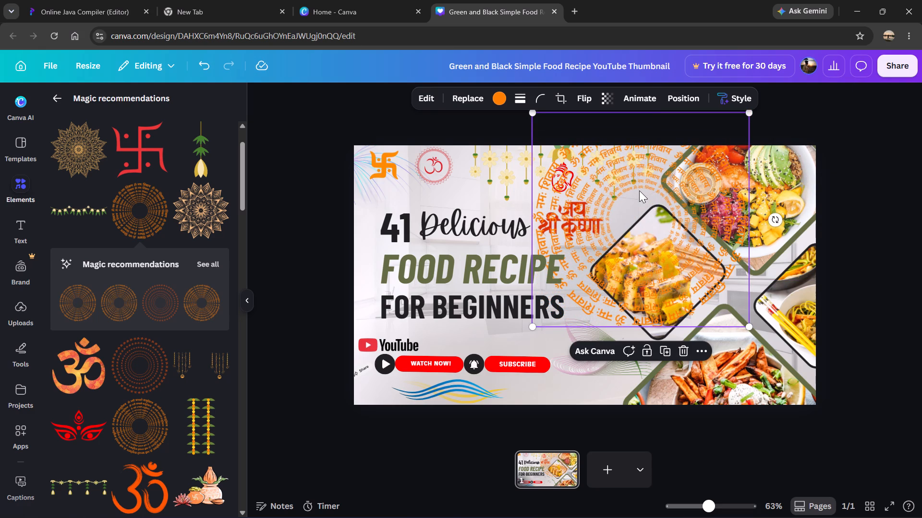
left_click_drag(639, 190, 465, 223)
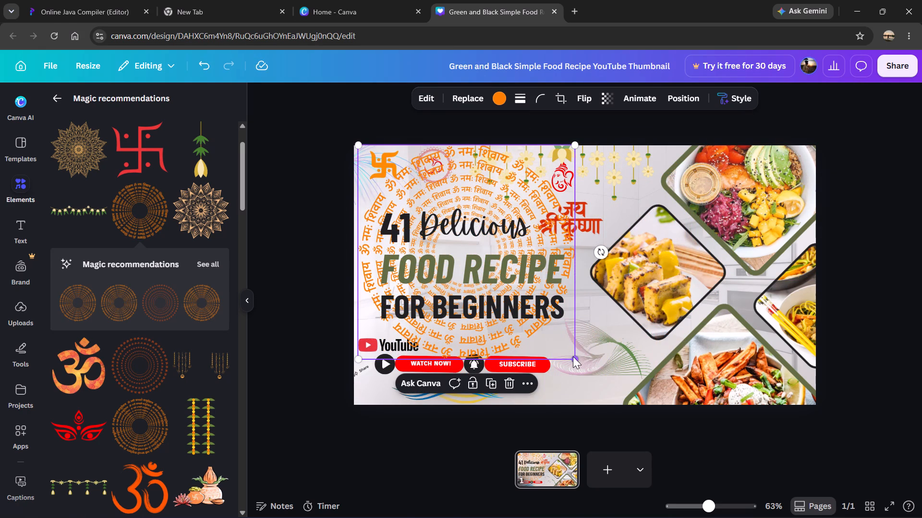
left_click_drag(575, 360, 766, 351)
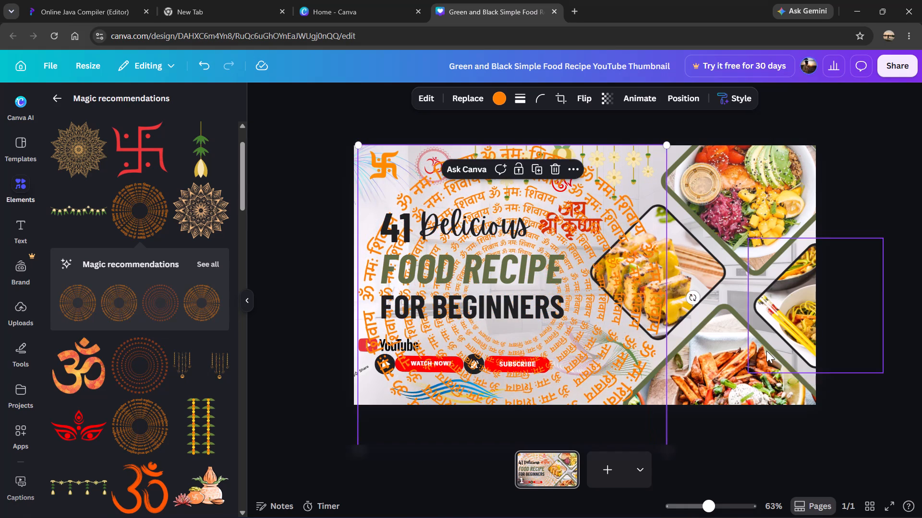
left_click_drag(577, 352, 642, 329)
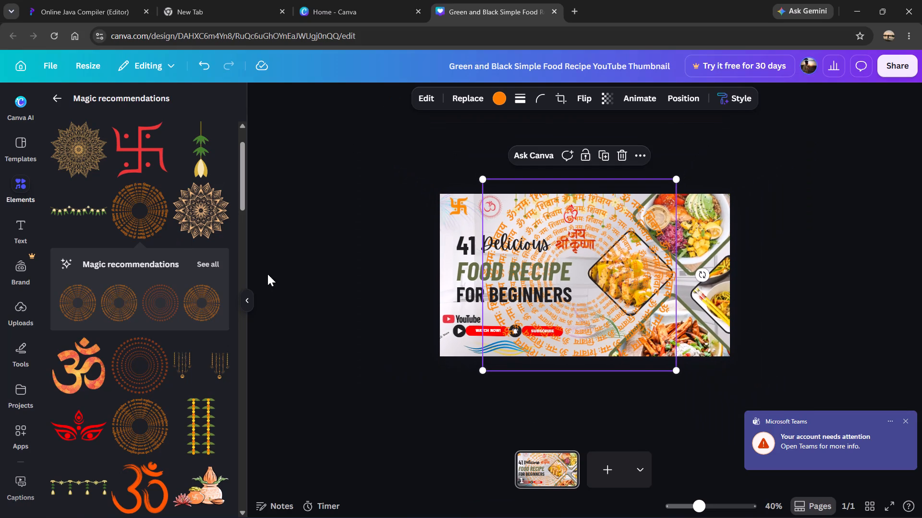
Add the beige floral mandala from the recommended elements and place it over the number 41 in the headline.
left_click(190, 227)
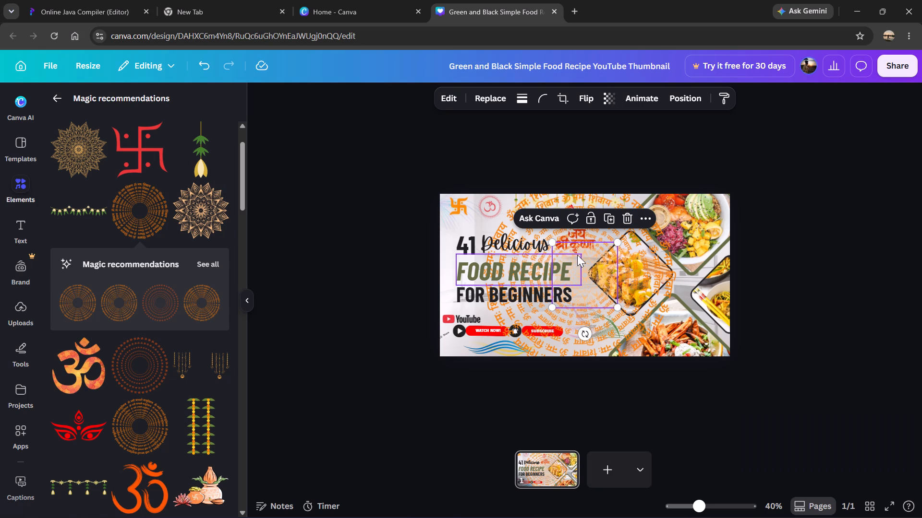
left_click_drag(595, 269, 489, 242)
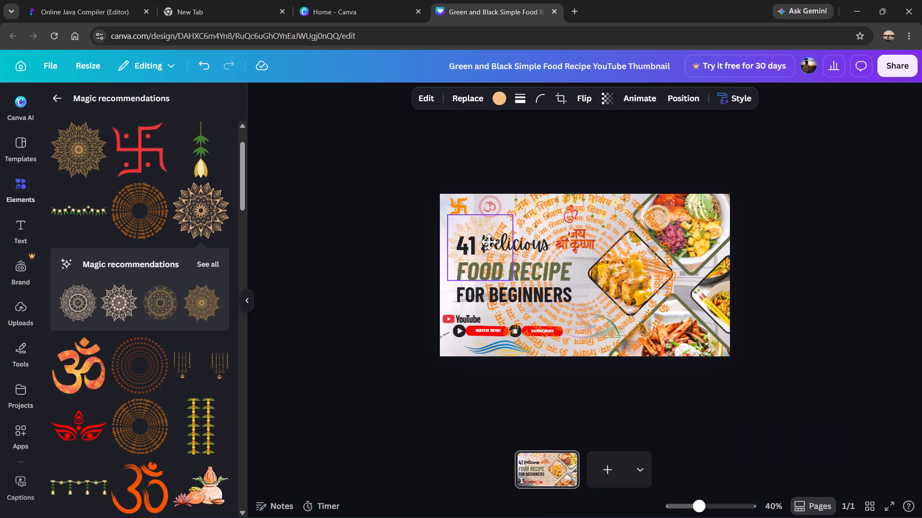
left_click_drag(489, 242, 478, 235)
Recolour the floral mandala near-black using the darkest swatch from the background photo's colours.
left_click(490, 92)
left_click(500, 98)
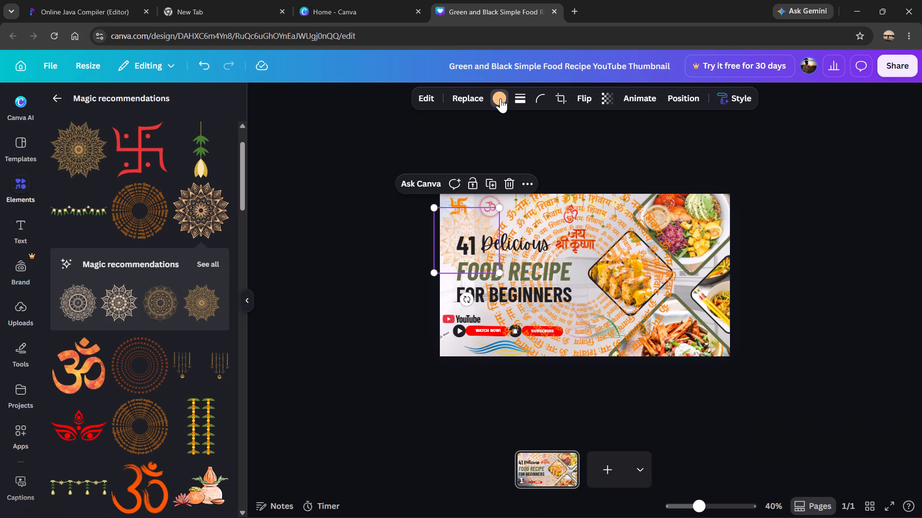
left_click(178, 391)
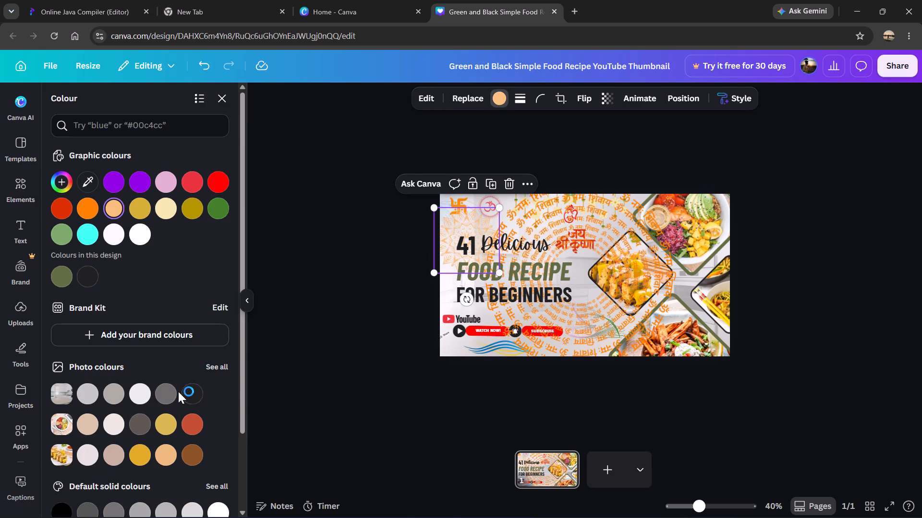
left_click(185, 394)
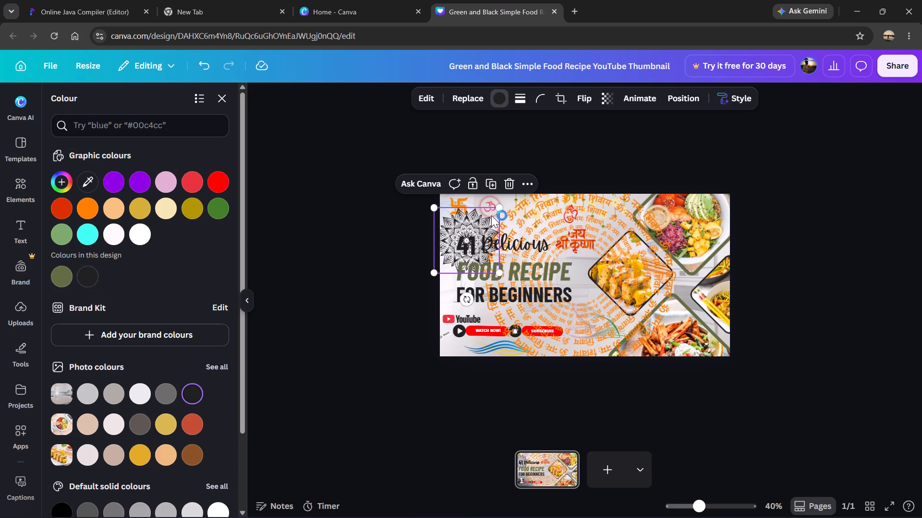
Shrink the near-black mandala to a small ornament and place it at the end of the FOOD RECIPE line.
left_click_drag(498, 210, 465, 273)
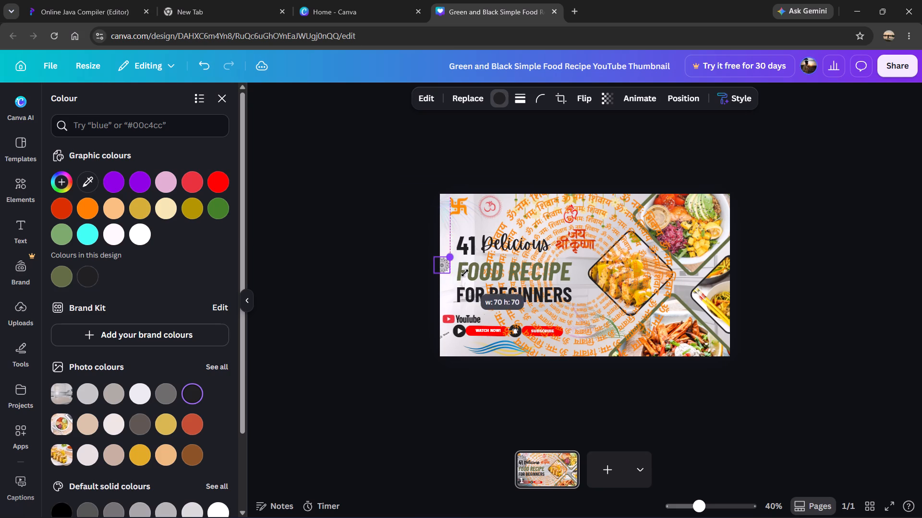
left_click_drag(465, 273, 472, 271)
left_click_drag(456, 301, 465, 266)
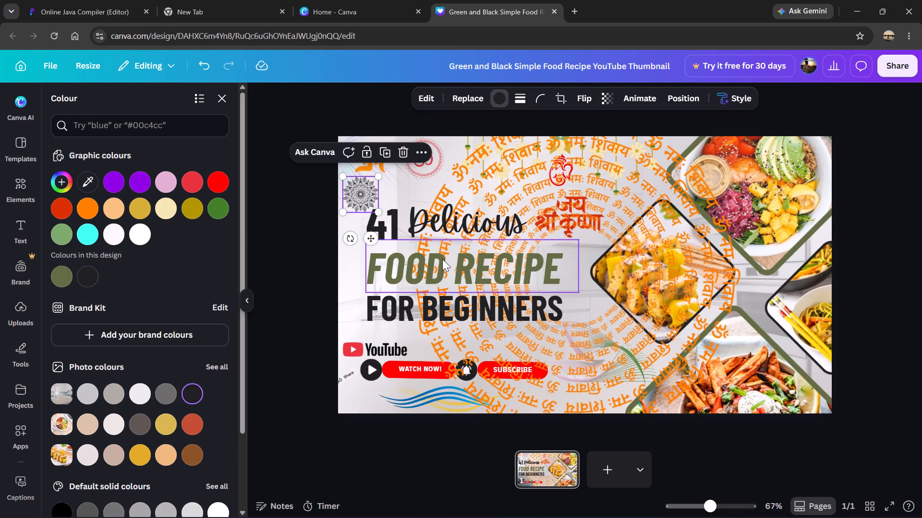
left_click_drag(370, 236, 589, 308)
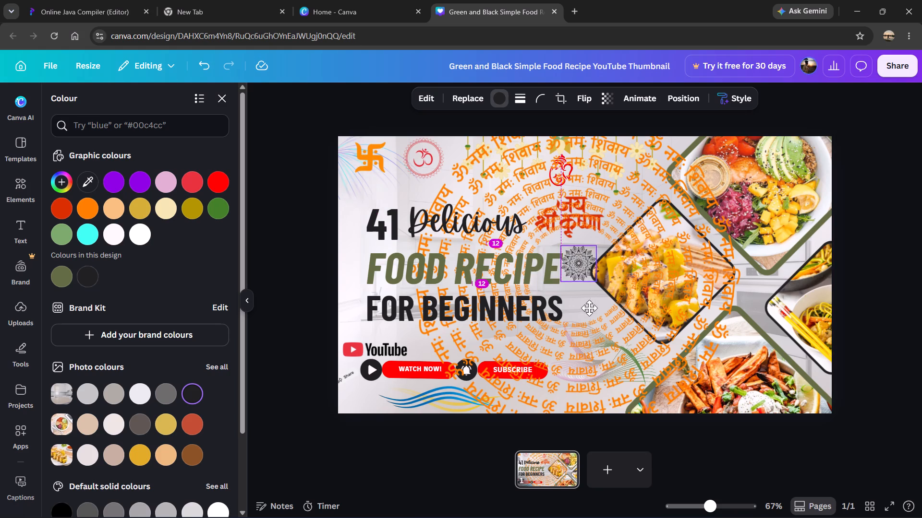
left_click_drag(589, 308, 584, 309)
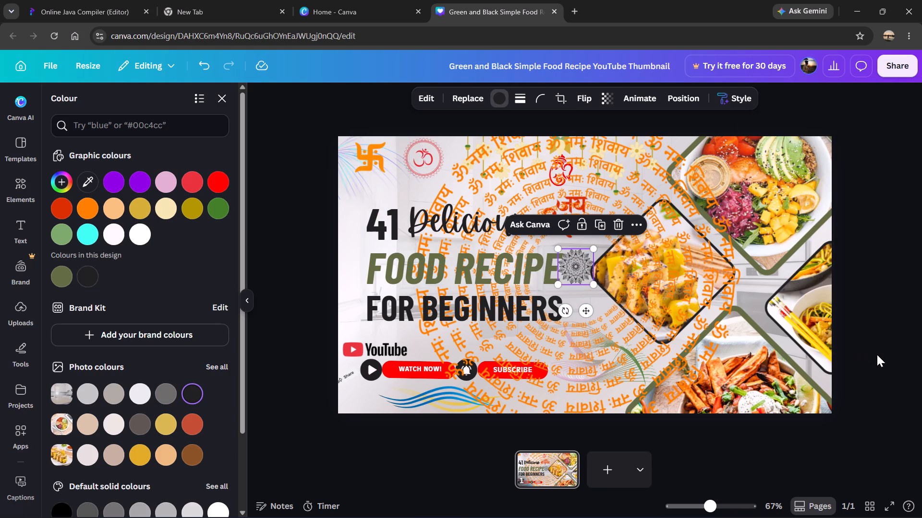
Shift the FOOD RECIPE text slightly left, away from the mandala, and deselect it.
left_click(877, 354)
left_click(457, 264)
left_click_drag(457, 264, 449, 267)
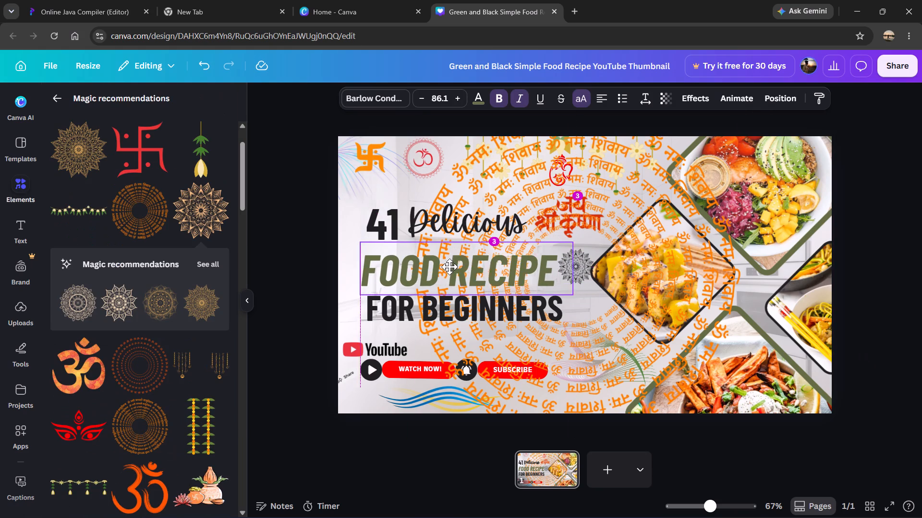
left_click_drag(449, 267, 448, 264)
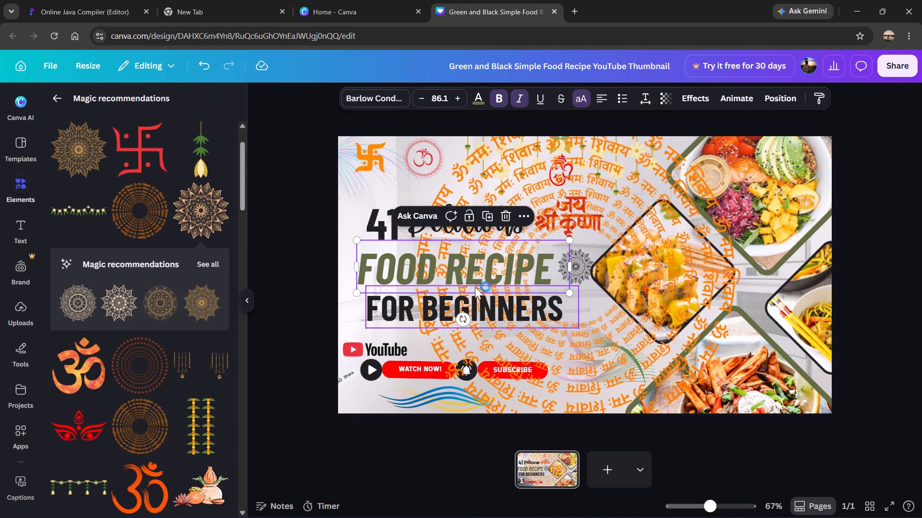
left_click(320, 321)
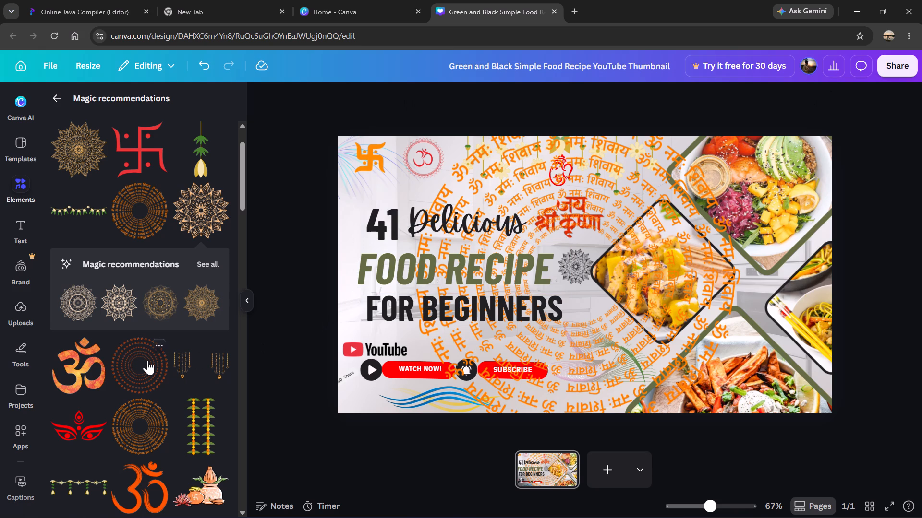
Enlarge the near-black mandala and reposition it between the headline text and the central diamond food photo.
scroll(147, 360, "down", 1)
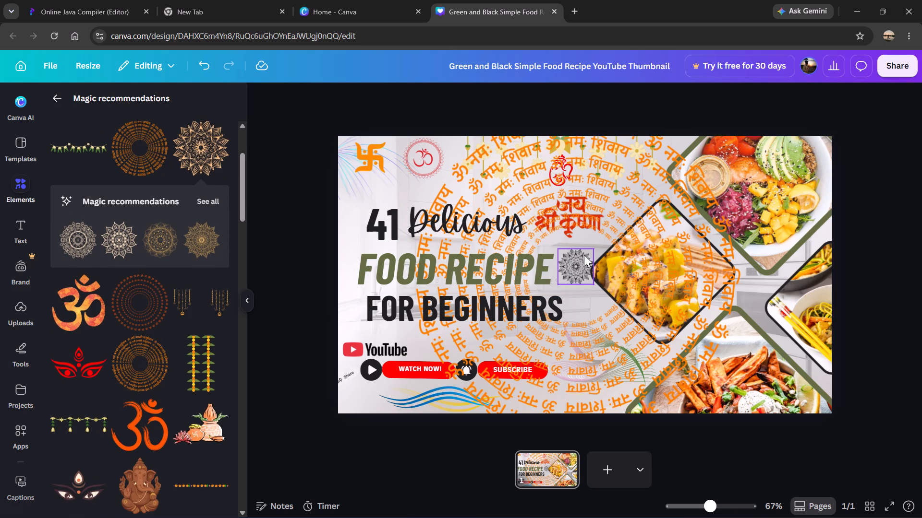
left_click(582, 256)
left_click_drag(562, 283, 543, 298)
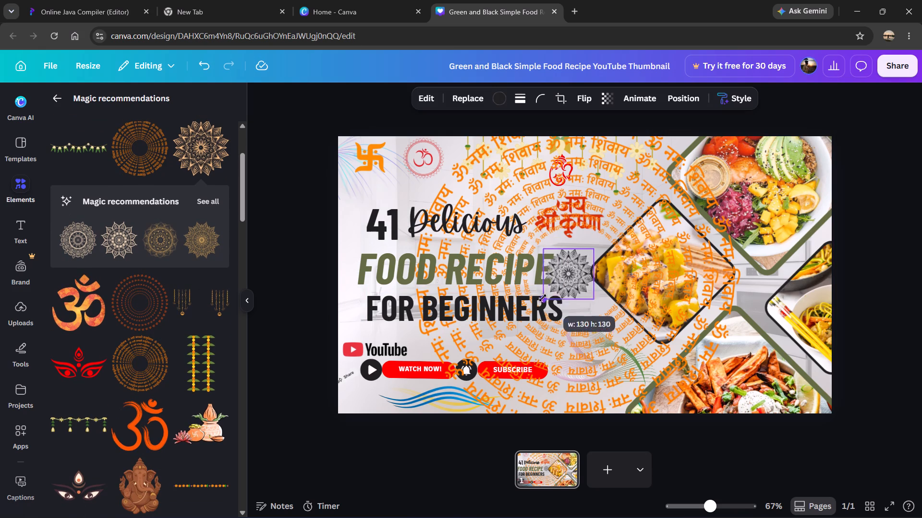
left_click_drag(543, 298, 514, 312)
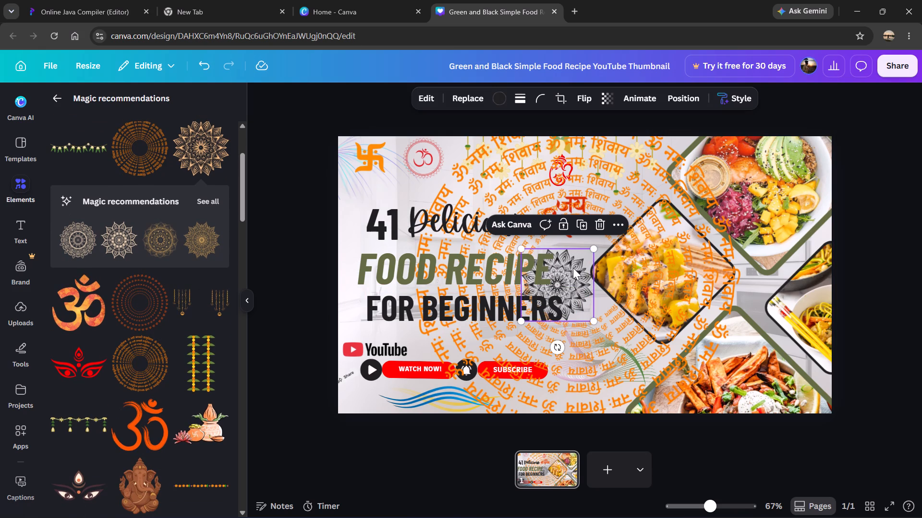
left_click_drag(573, 268, 586, 247)
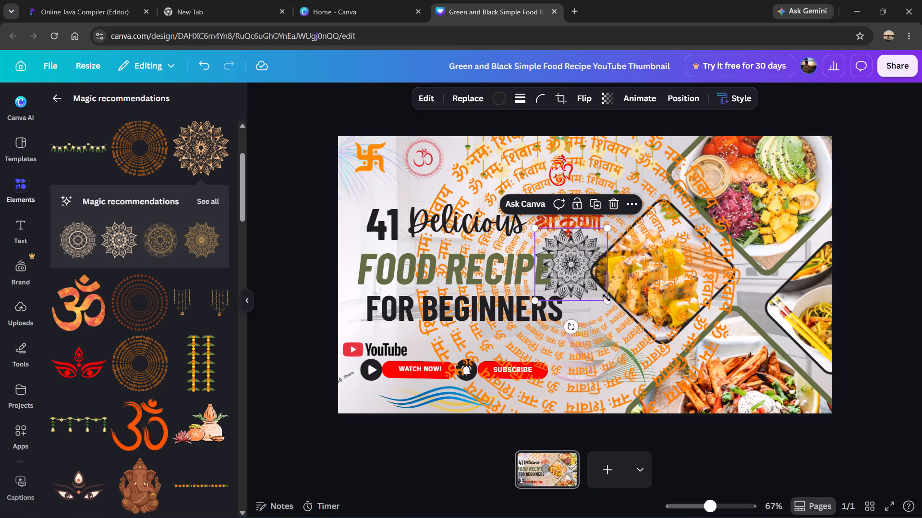
left_click_drag(610, 300, 621, 326)
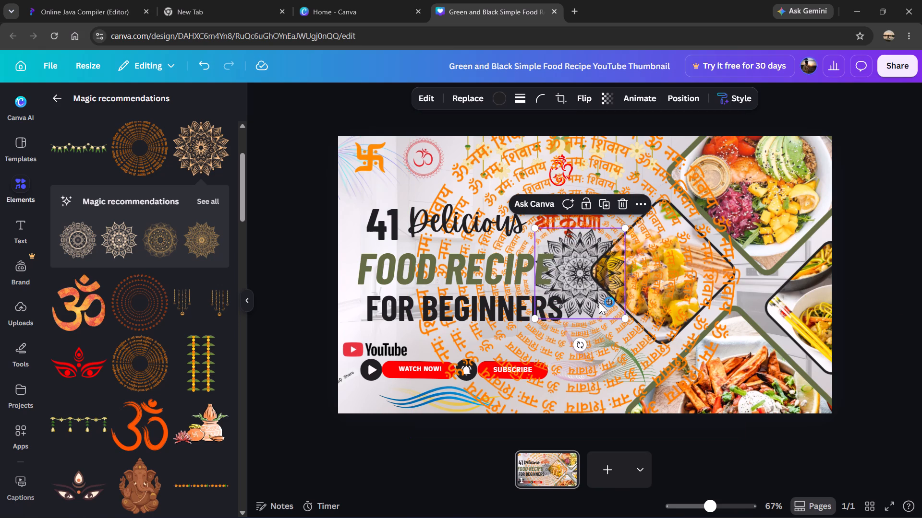
left_click(595, 298)
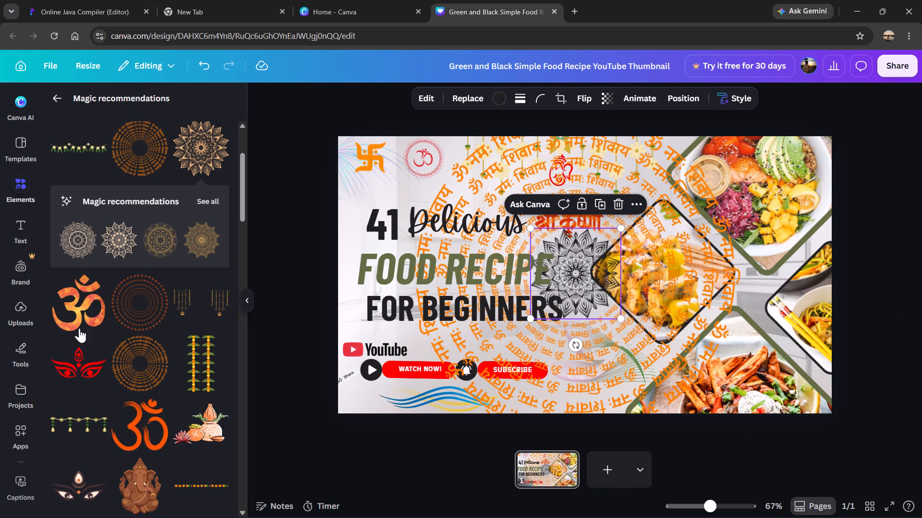
Add the orange patterned Om symbol, shrink it to a small ornament, and centre it inside the near-black mandala.
left_click(71, 319)
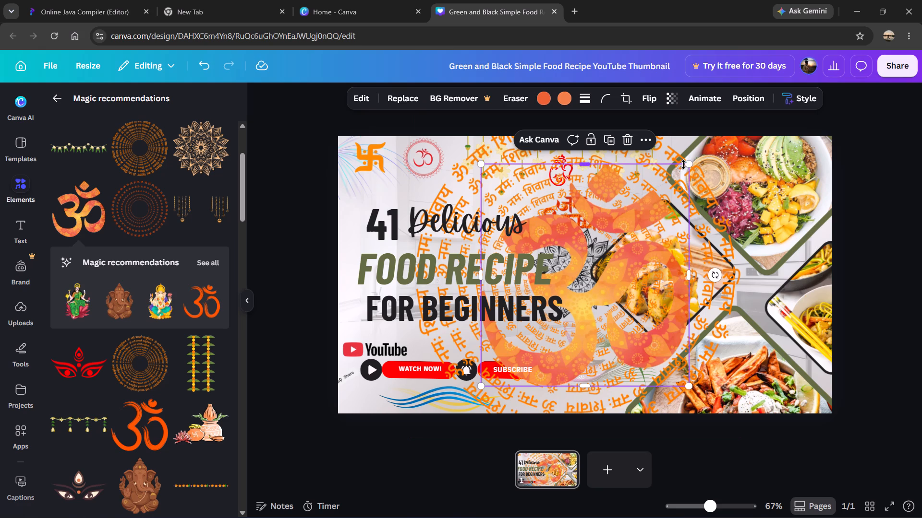
left_click_drag(683, 165, 658, 198)
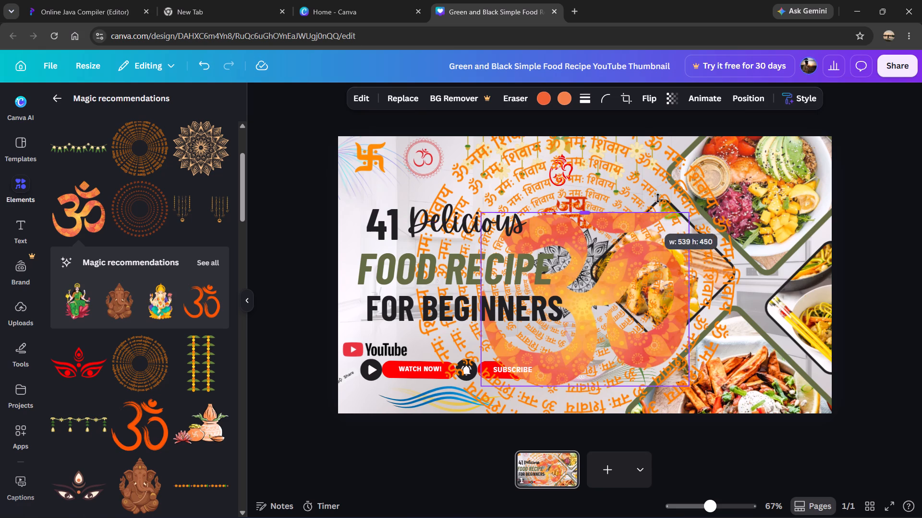
left_click_drag(658, 198, 689, 131)
left_click(689, 131)
left_click_drag(689, 131, 671, 176)
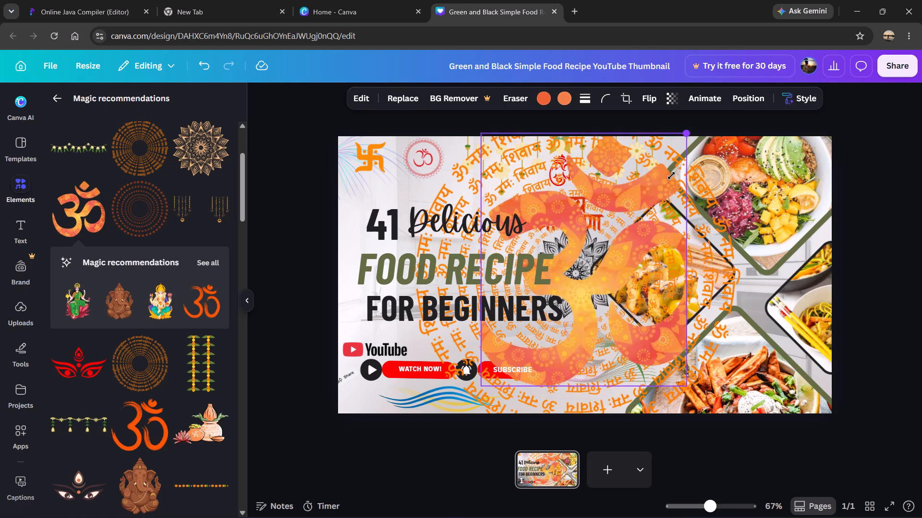
left_click_drag(671, 176, 636, 268)
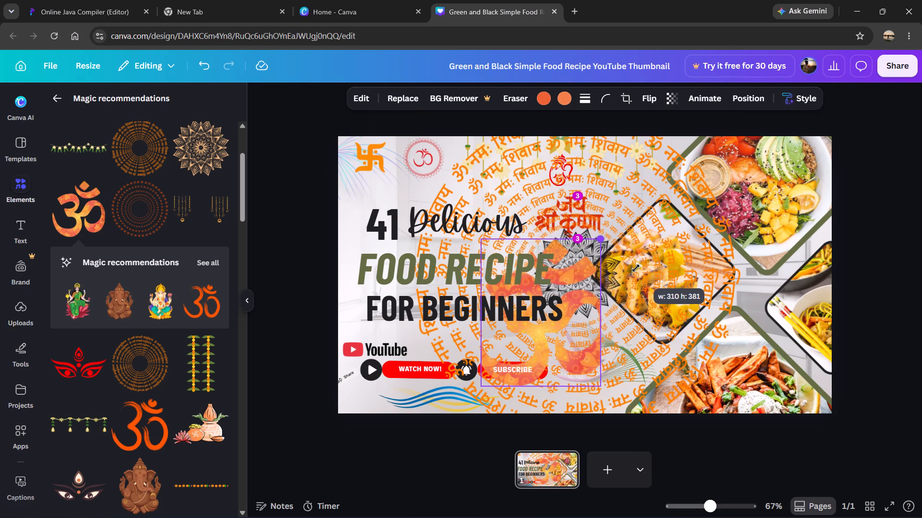
left_click_drag(636, 268, 584, 386)
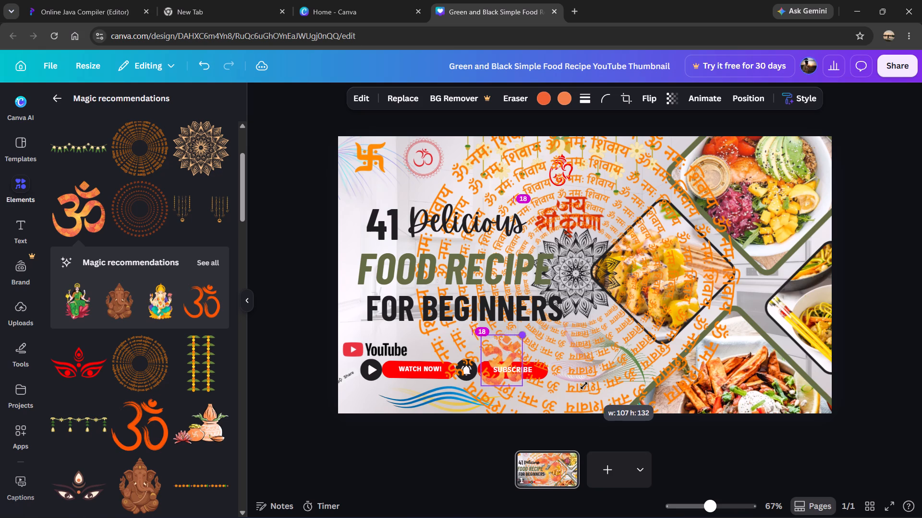
left_click_drag(584, 386, 560, 404)
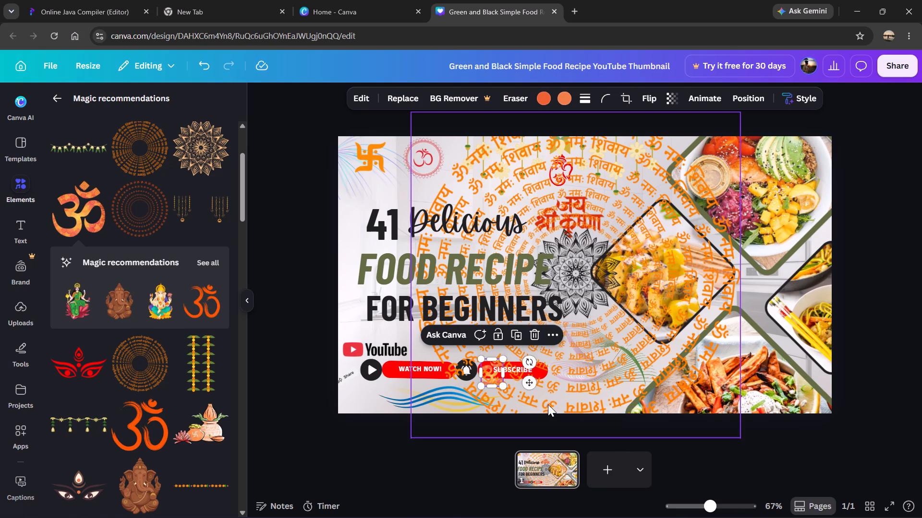
left_click_drag(530, 383, 612, 281)
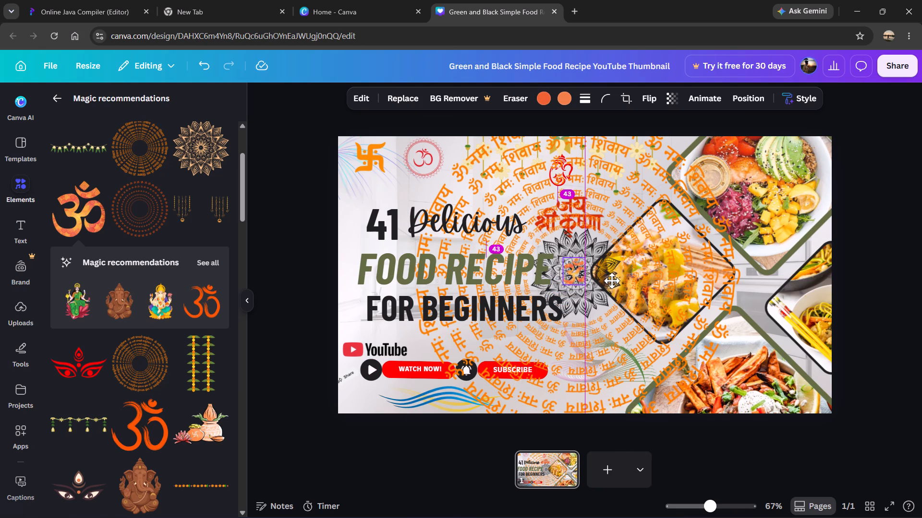
left_click_drag(612, 281, 615, 286)
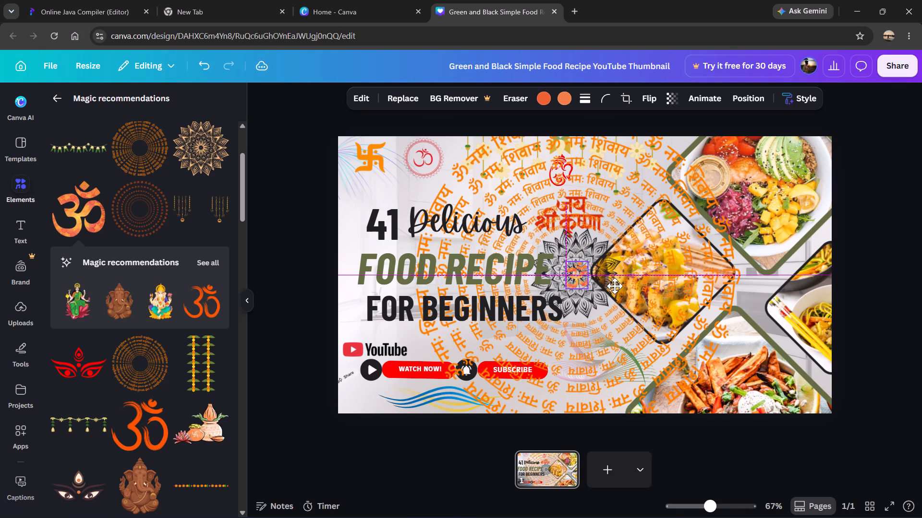
left_click_drag(615, 286, 613, 286)
left_click(851, 282)
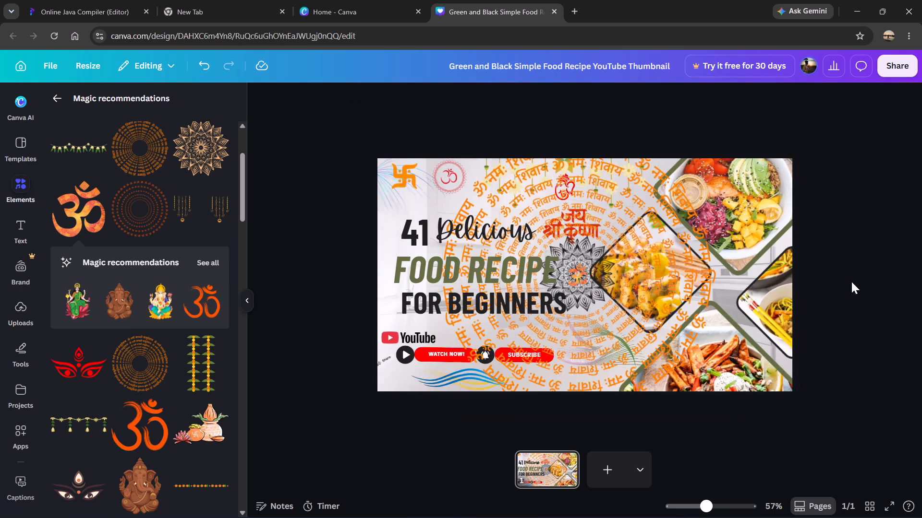
Add a blank second page after the food recipe thumbnail.
scroll(461, 399, "down", 2)
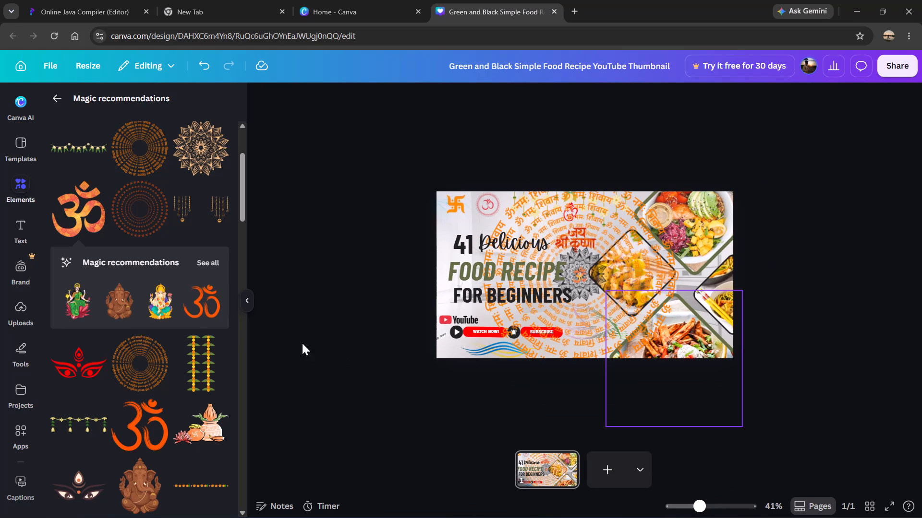
scroll(144, 418, "down", 5)
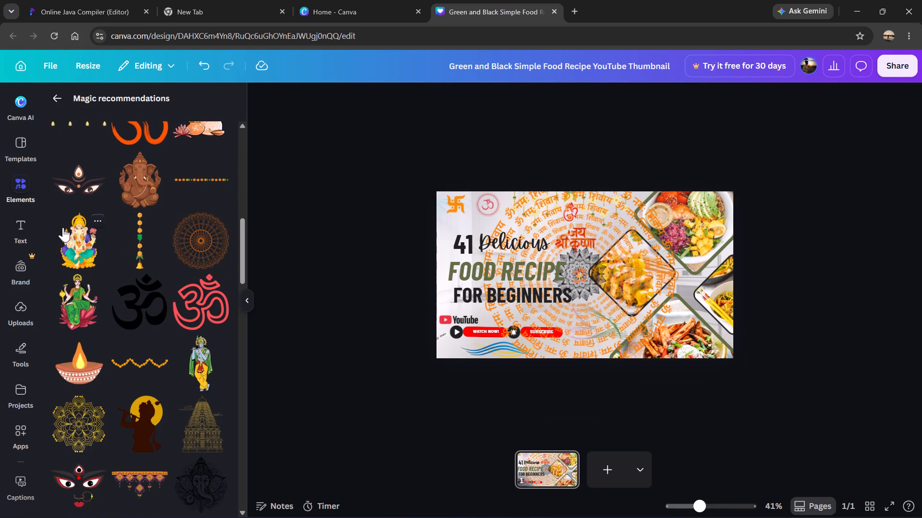
scroll(165, 329, "down", 3)
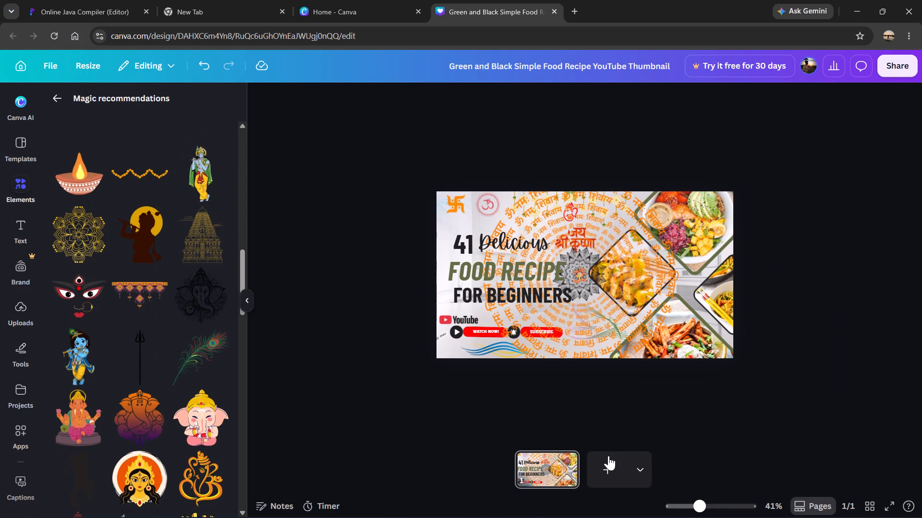
left_click(608, 469)
Add the green-robed goddess on a lotus to page 2, shrink it, and place it in the page's upper-left corner.
scroll(214, 355, "up", 3)
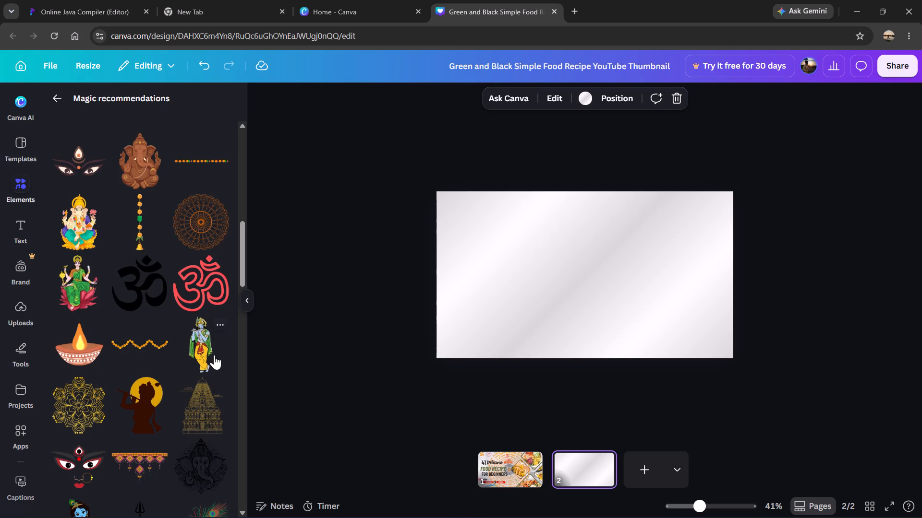
left_click(75, 282)
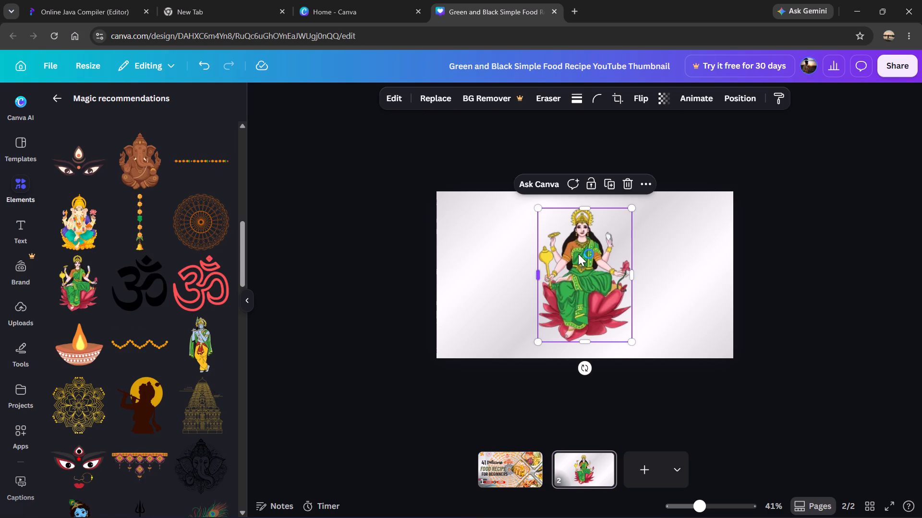
left_click_drag(628, 208, 605, 259)
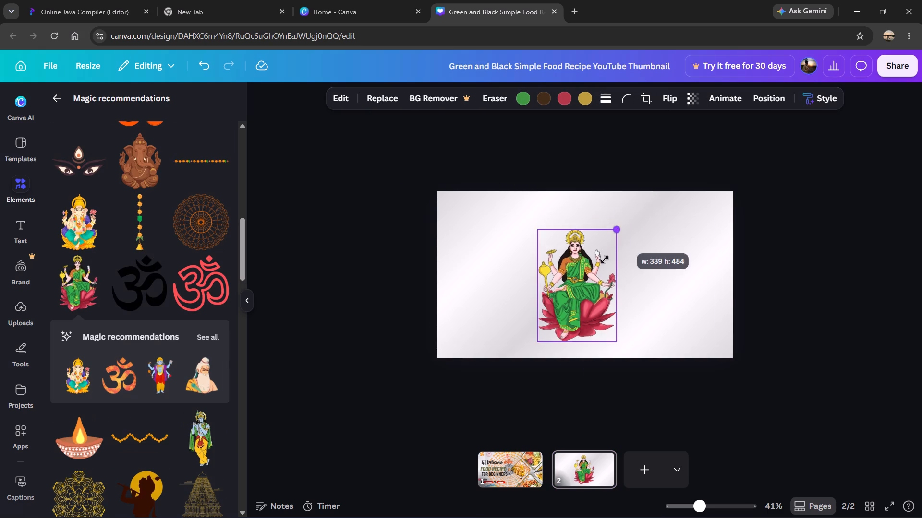
left_click_drag(605, 259, 595, 283)
left_click_drag(568, 301, 495, 250)
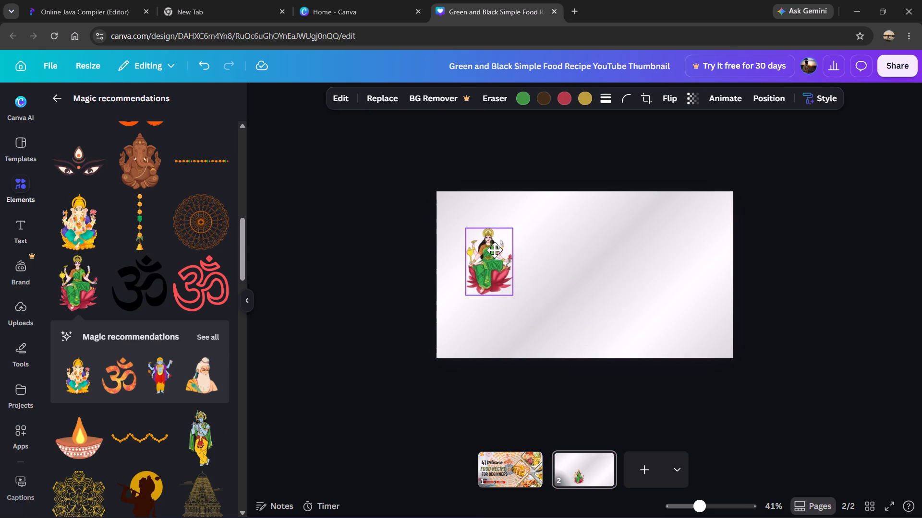
left_click_drag(495, 250, 478, 218)
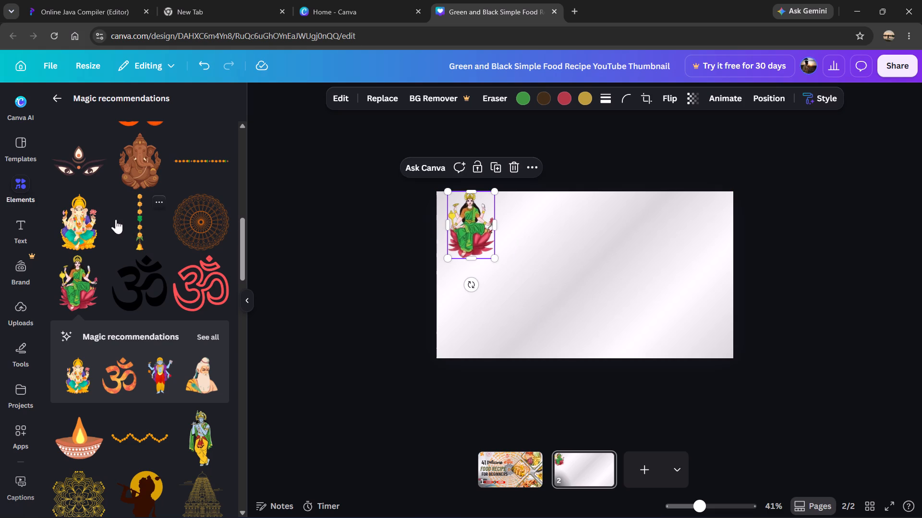
Add the colourful seated Ganesha graphic, shrink it to a similar size, and place it just right of the goddess.
left_click(73, 223)
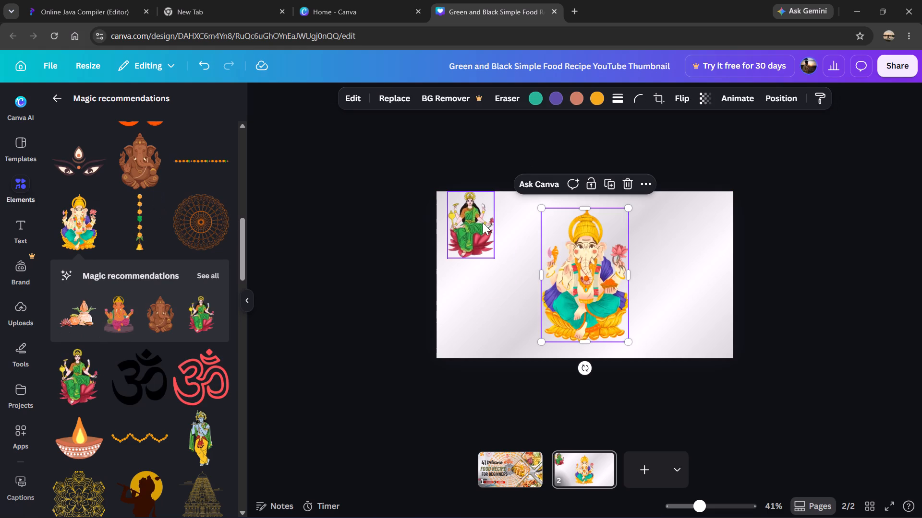
left_click_drag(630, 209, 622, 247)
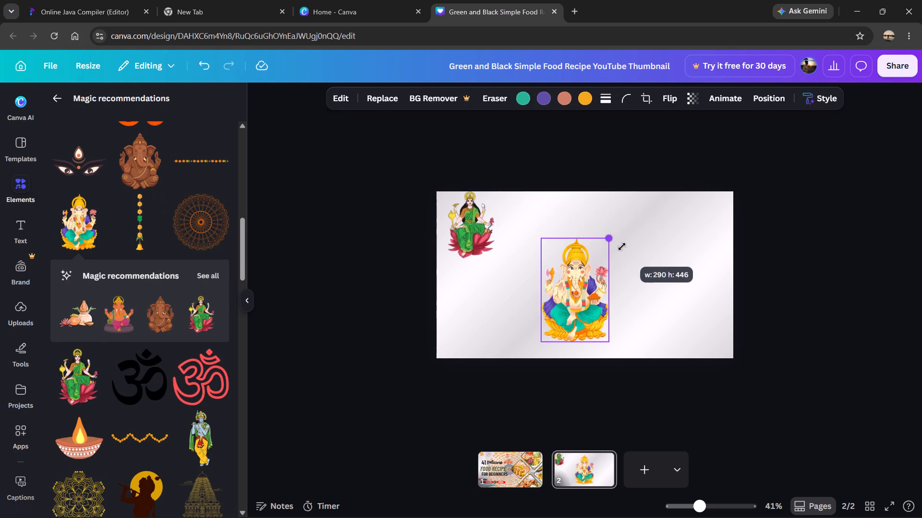
left_click_drag(622, 247, 606, 295)
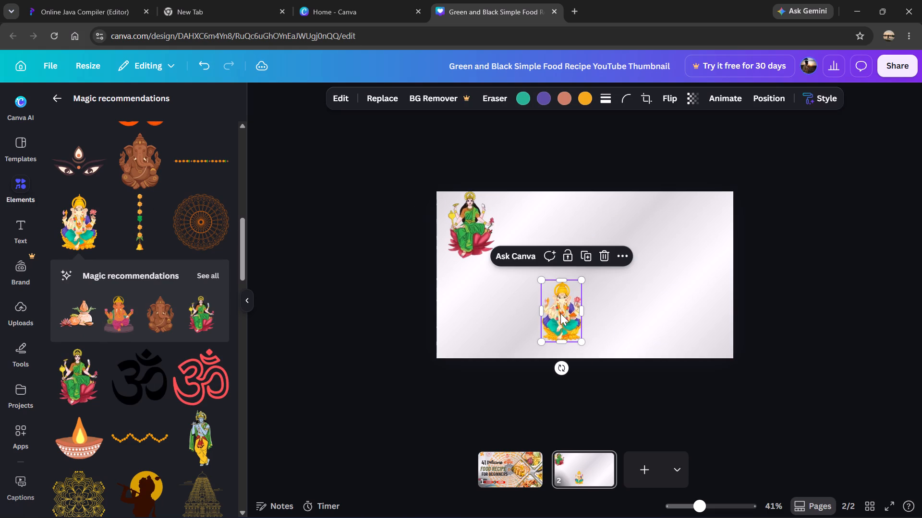
left_click_drag(560, 313, 525, 228)
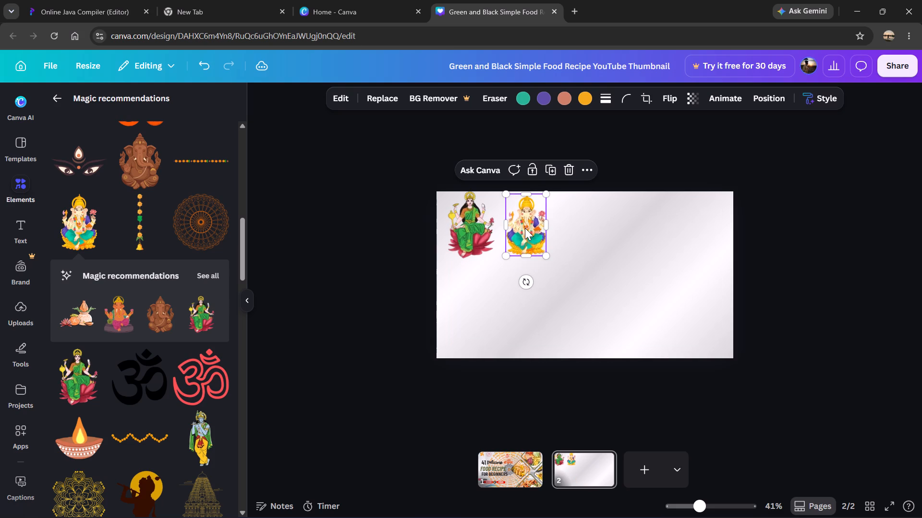
Move the goddess graphic to the other side of Ganesha, at the top centre of the page.
left_click_drag(490, 227, 603, 226)
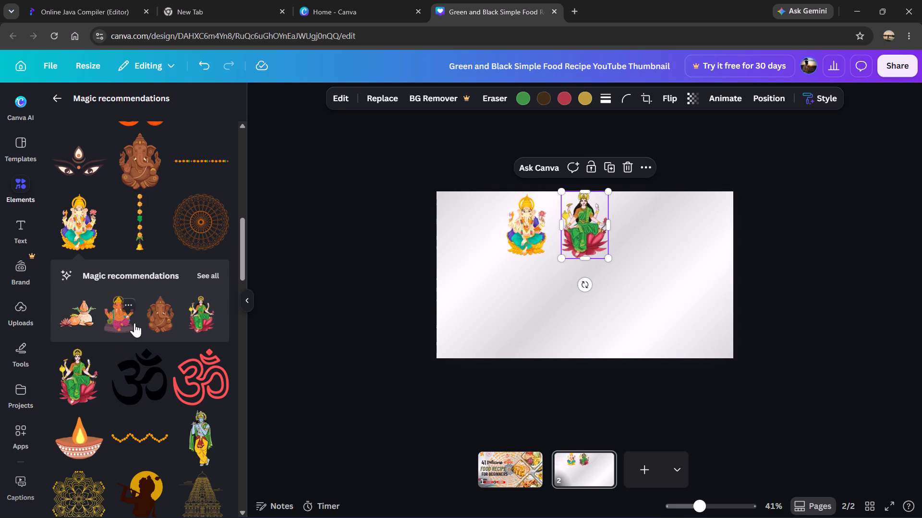
Add the standing Krishna graphic with the flute, shrink it to match the other deities, and align it right of the goddess.
scroll(137, 316, "down", 1)
left_click(208, 399)
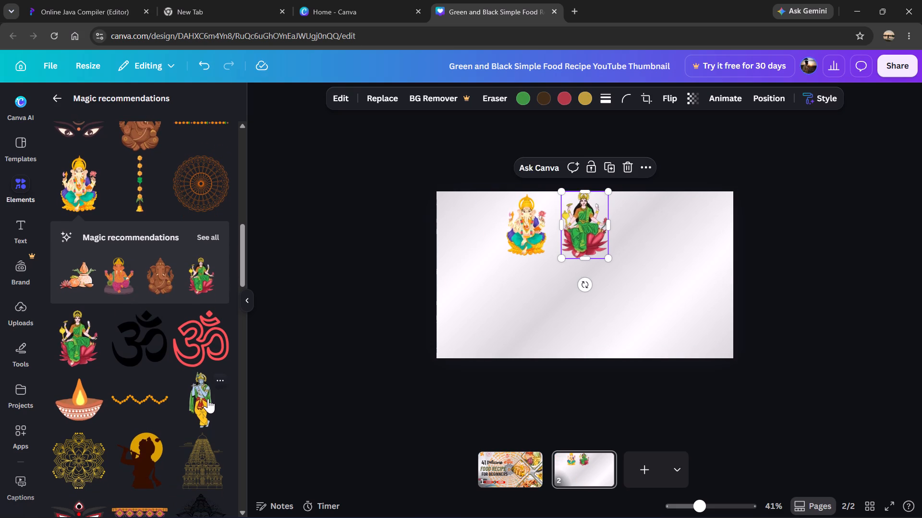
left_click_drag(611, 210, 598, 274)
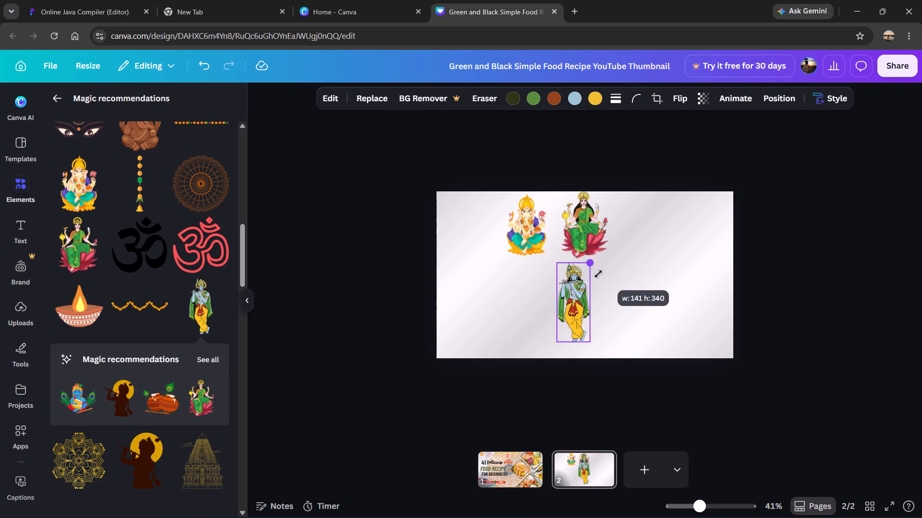
left_click_drag(598, 274, 598, 276)
left_click_drag(574, 315, 645, 249)
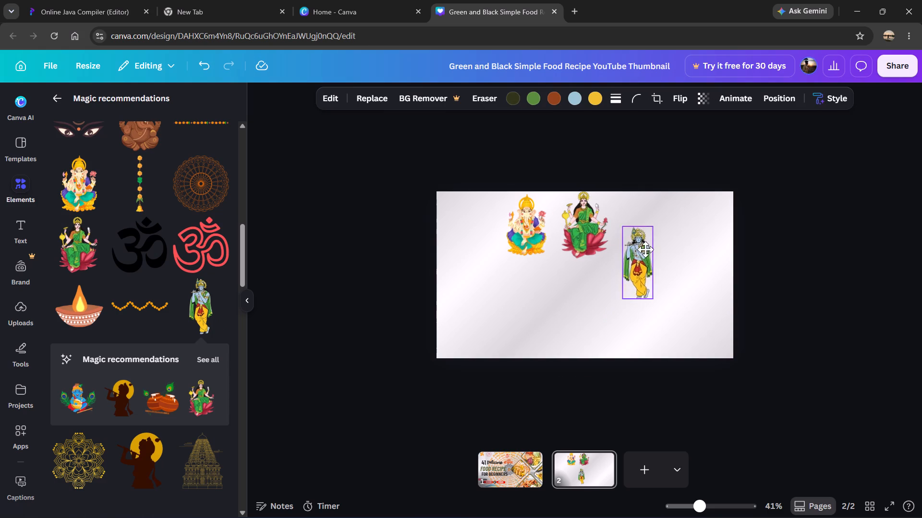
left_click_drag(645, 249, 641, 235)
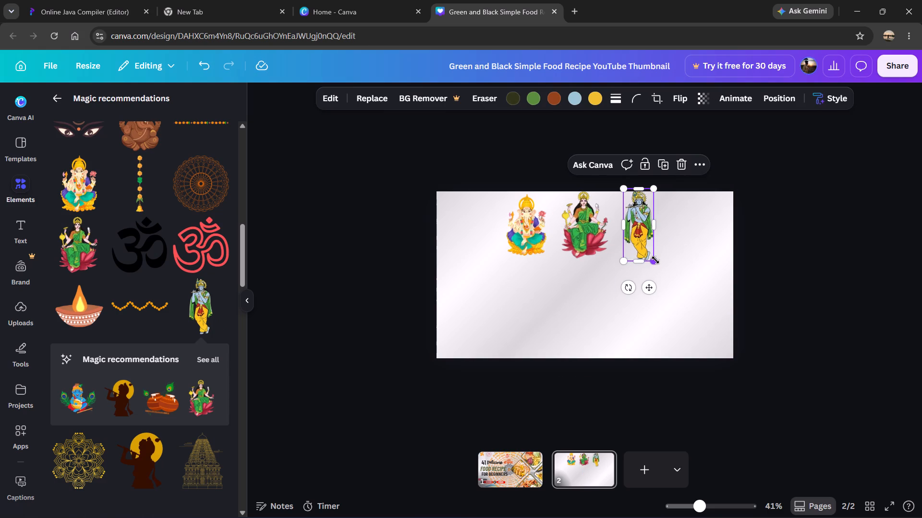
left_click_drag(655, 260, 653, 253)
left_click(758, 250)
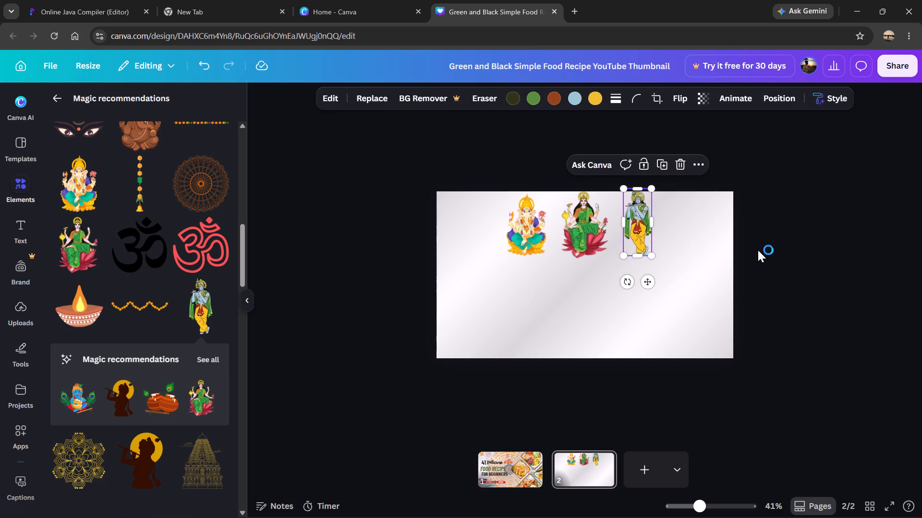
Add the golden five-star rating graphic from the recommended elements, shrink it to a small row, and place it in the page's bottom-left corner.
scroll(171, 318, "up", 2)
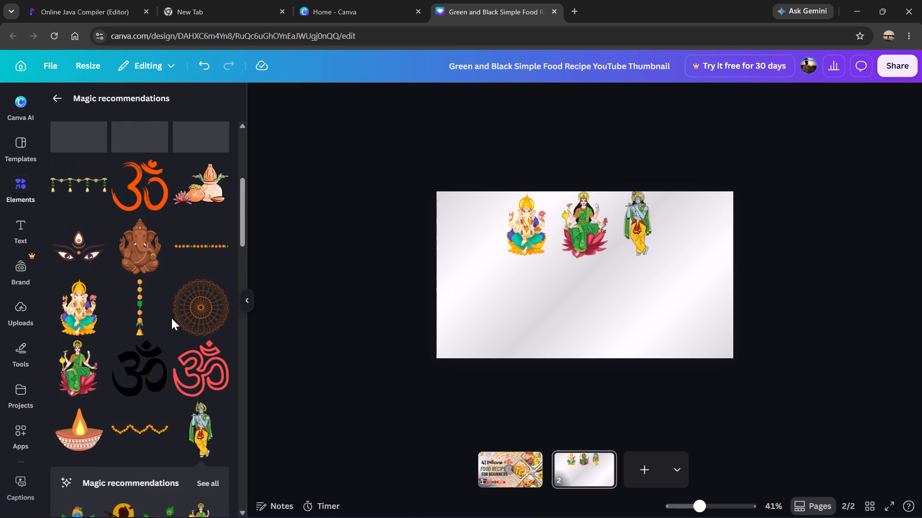
scroll(171, 318, "up", 3)
scroll(171, 318, "down", 5)
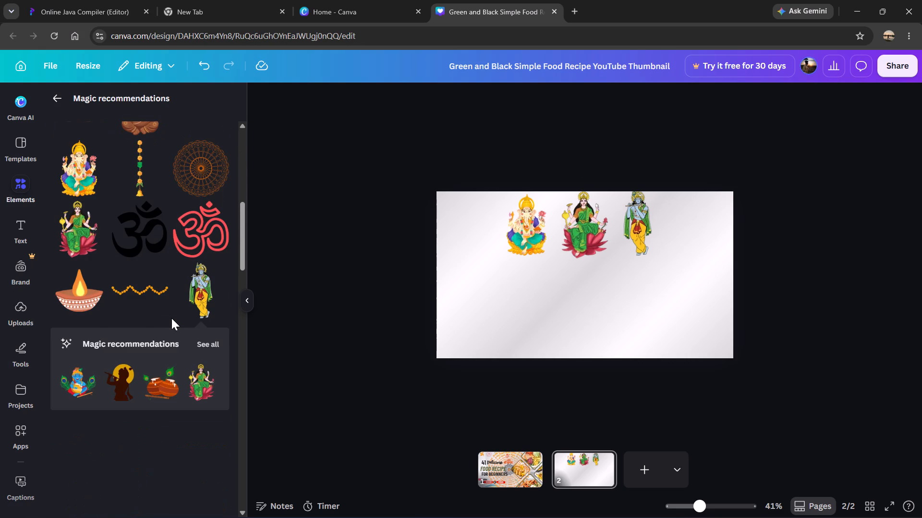
scroll(171, 318, "down", 4)
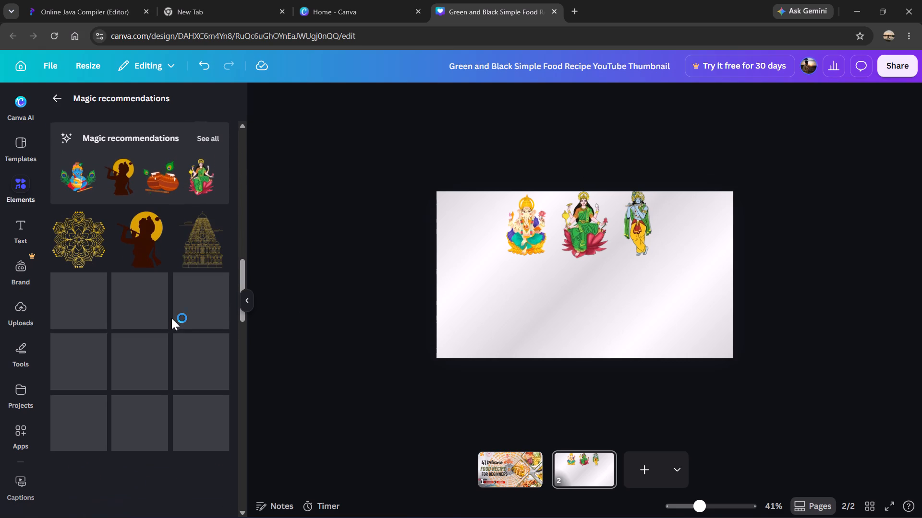
scroll(171, 318, "down", 1)
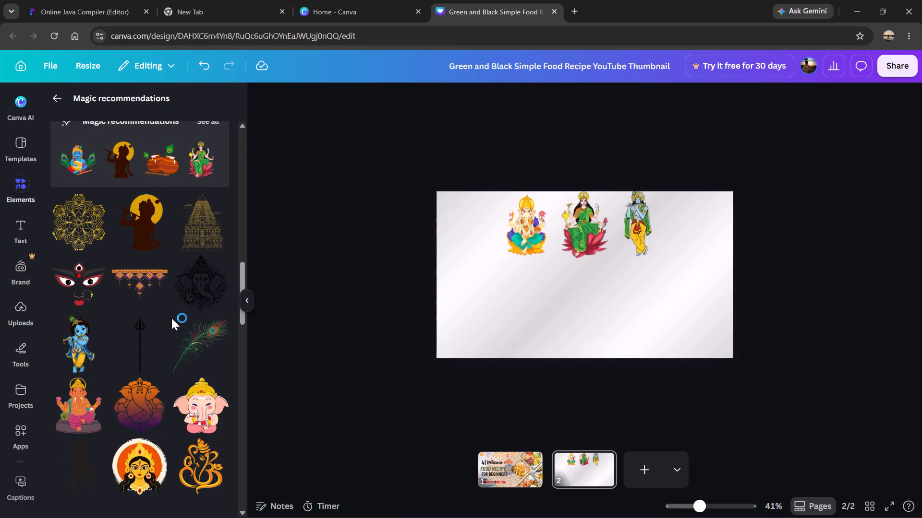
scroll(171, 318, "down", 5)
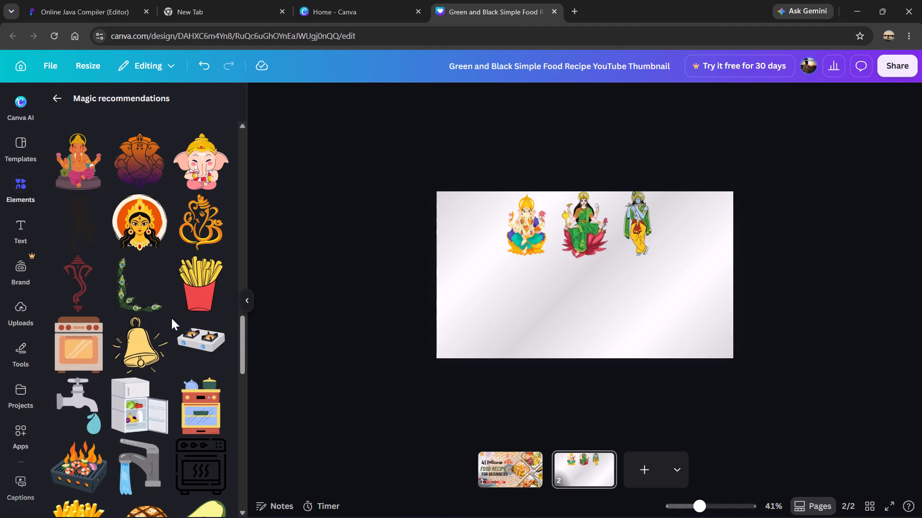
scroll(171, 318, "down", 2)
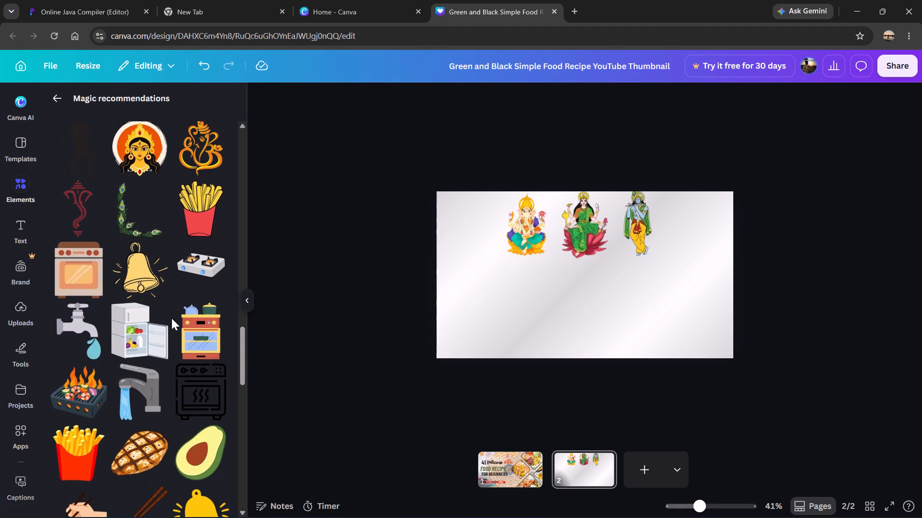
scroll(171, 318, "down", 2)
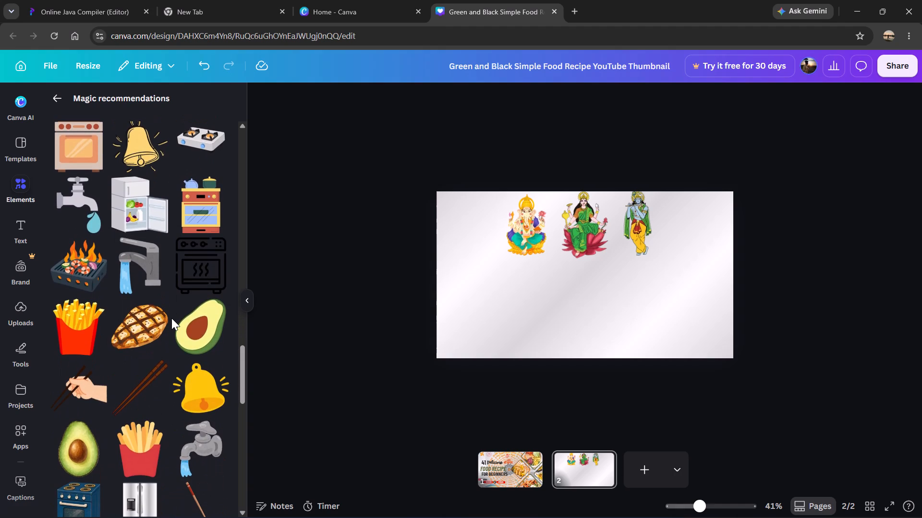
scroll(171, 318, "down", 5)
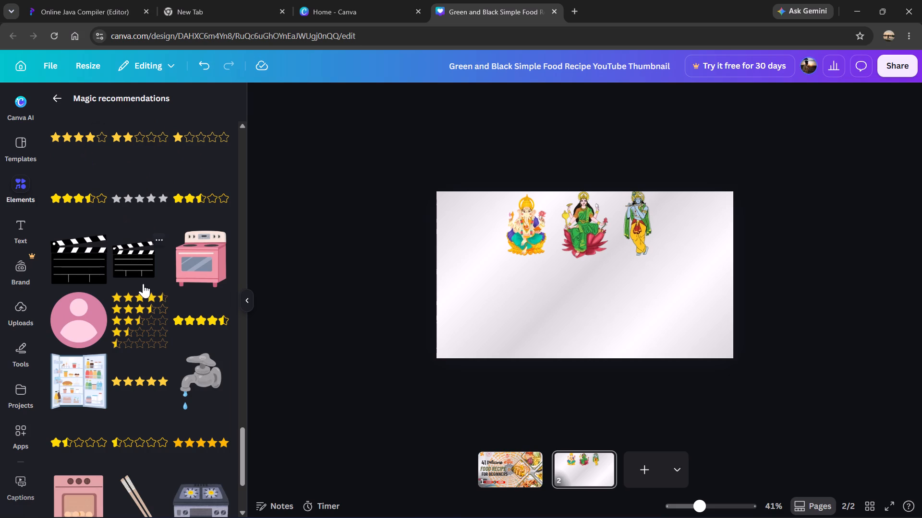
left_click(138, 376)
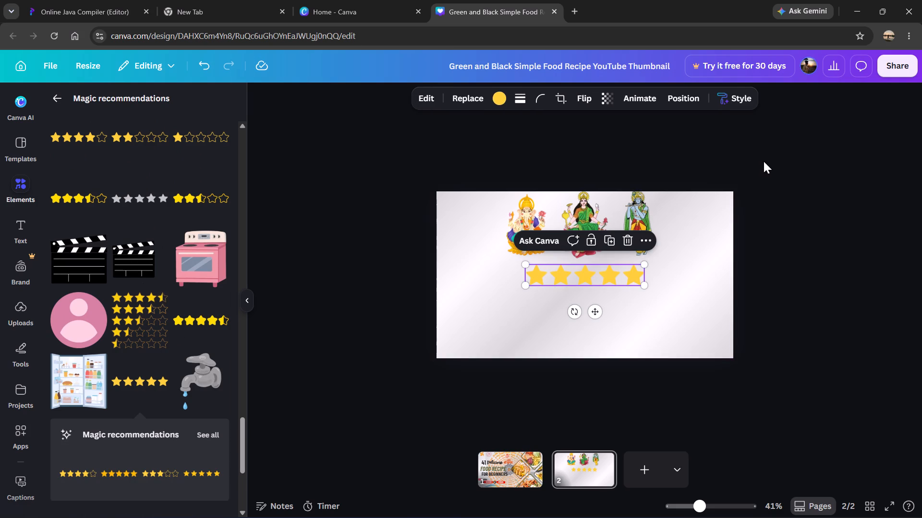
left_click_drag(643, 264, 566, 302)
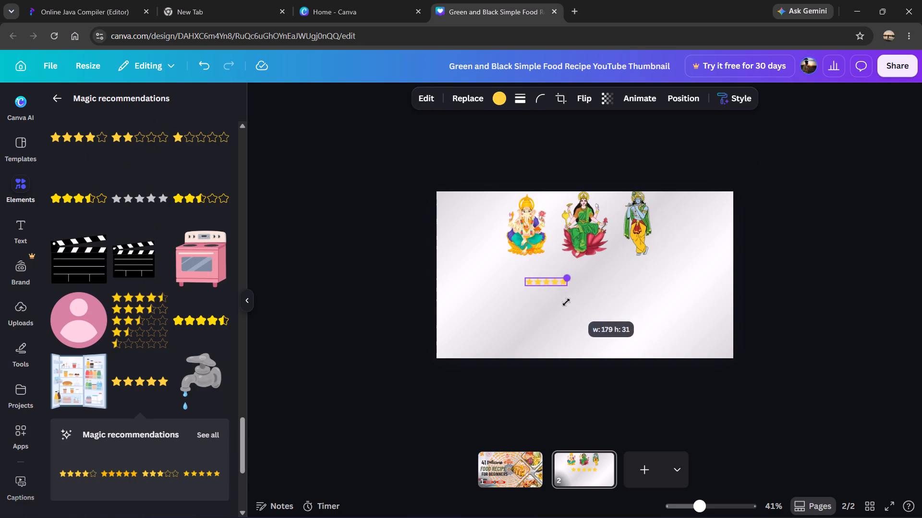
left_click_drag(566, 302, 565, 302)
left_click_drag(551, 315, 473, 399)
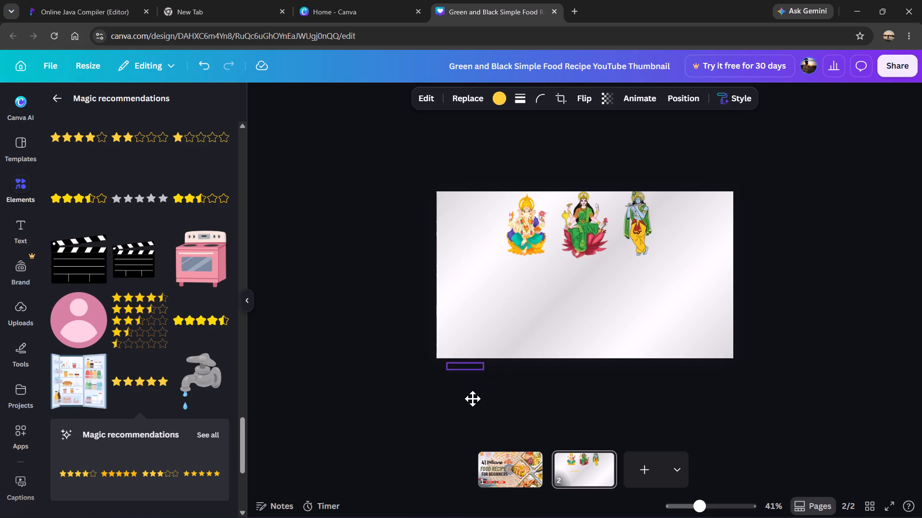
left_click_drag(473, 399, 468, 384)
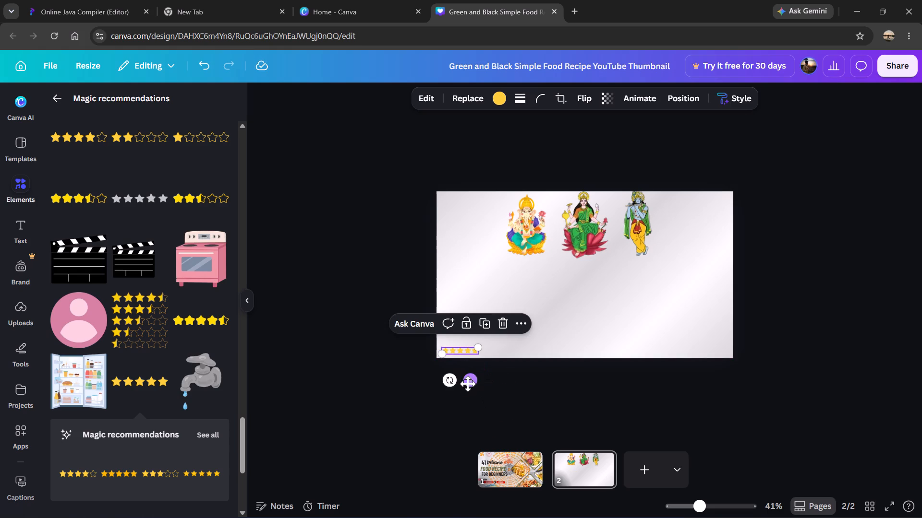
left_click(468, 384)
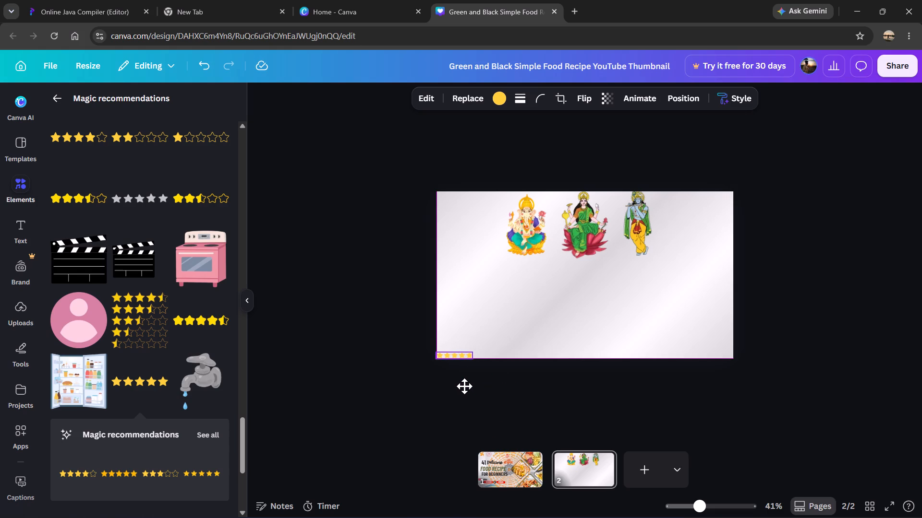
left_click(344, 369)
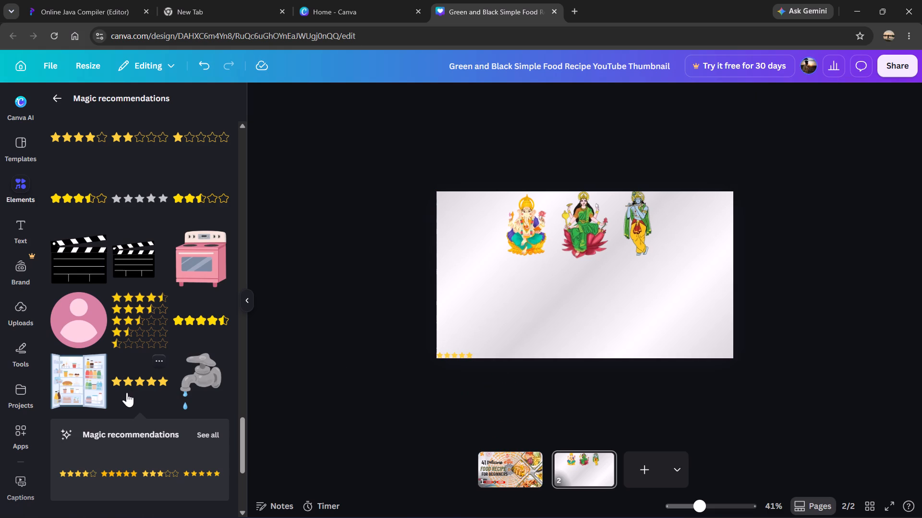
Add the same five-star graphic again at full size and place it along the page's bottom edge, just right of the small star row.
left_click(144, 374)
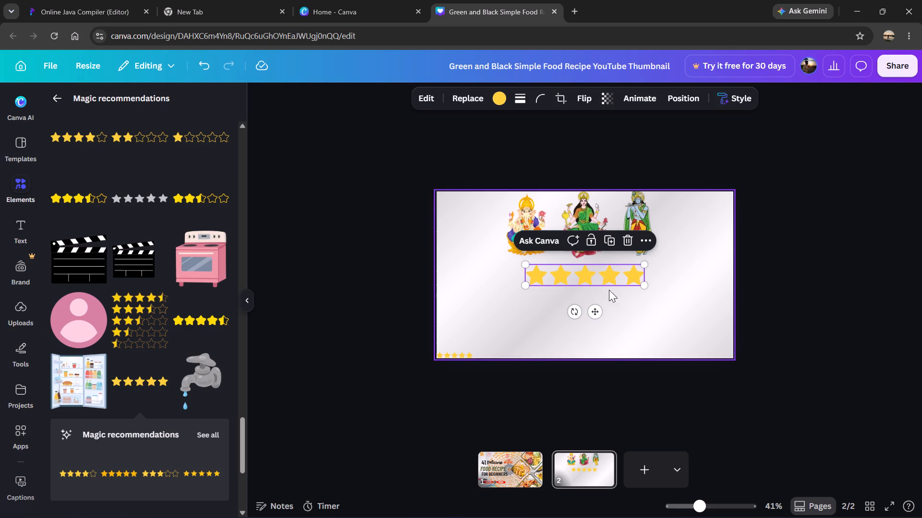
left_click_drag(596, 312, 547, 394)
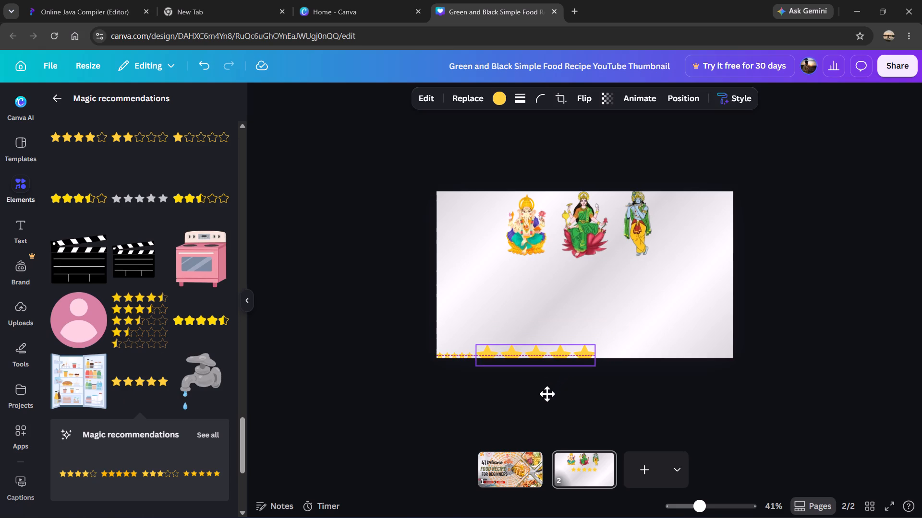
left_click_drag(547, 394, 547, 384)
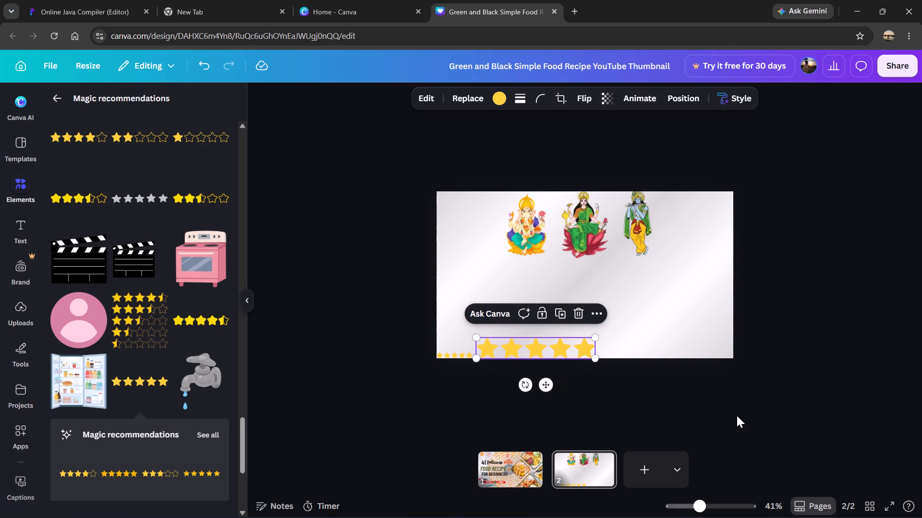
left_click(737, 415)
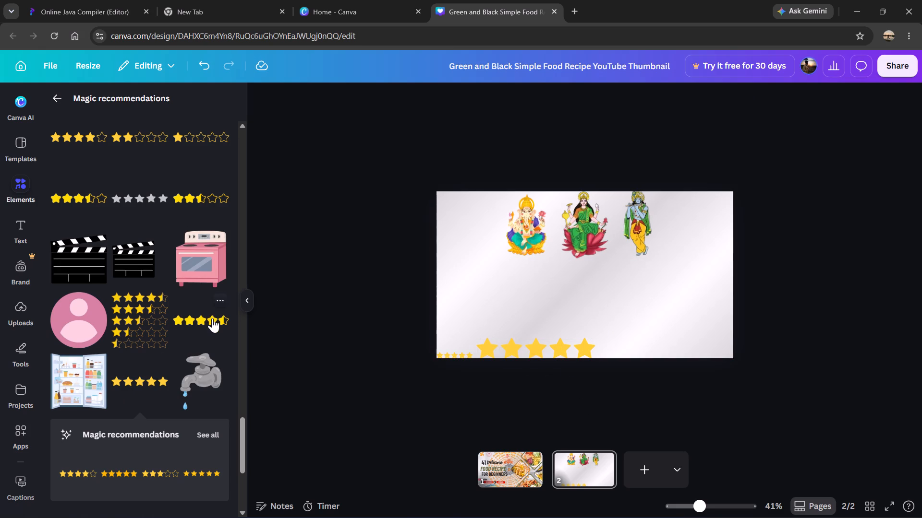
Duplicate the small star row in the page's corner and nudge the copy up so it sits just above the original.
left_click(440, 352)
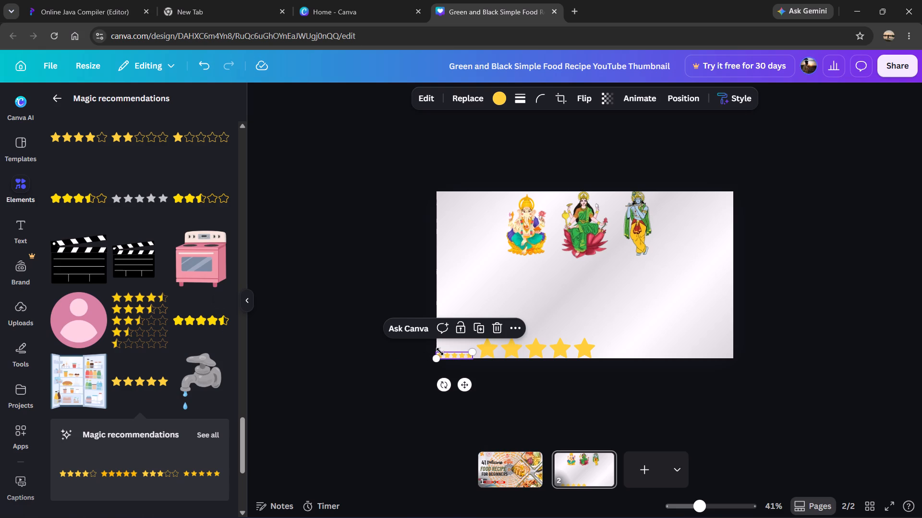
key("ctrl+c")
key("ctrl+v")
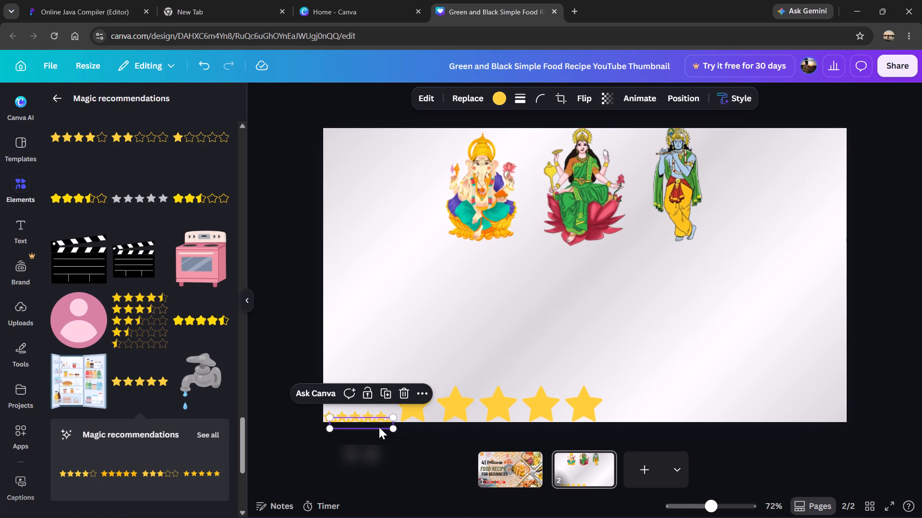
key("Up")
key("Up")
key("Up")
key("Up")
key("Up")
key("Up")
key("Up")
key("Up")
key("Up")
key("Up")
key("Up")
key("Up")
key("Up")
key("Up")
key("Up")
key("Up")
key("Up")
key("Up")
key("Up")
key("Up")
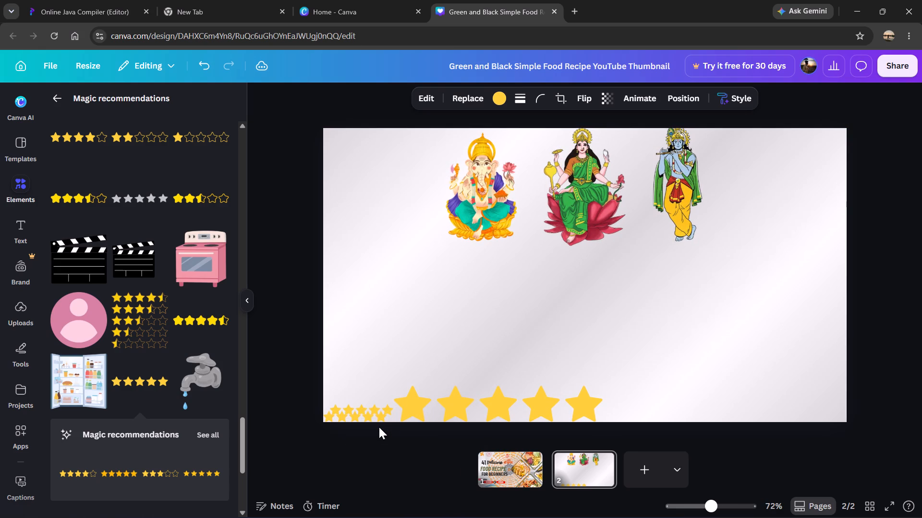
left_click(366, 407)
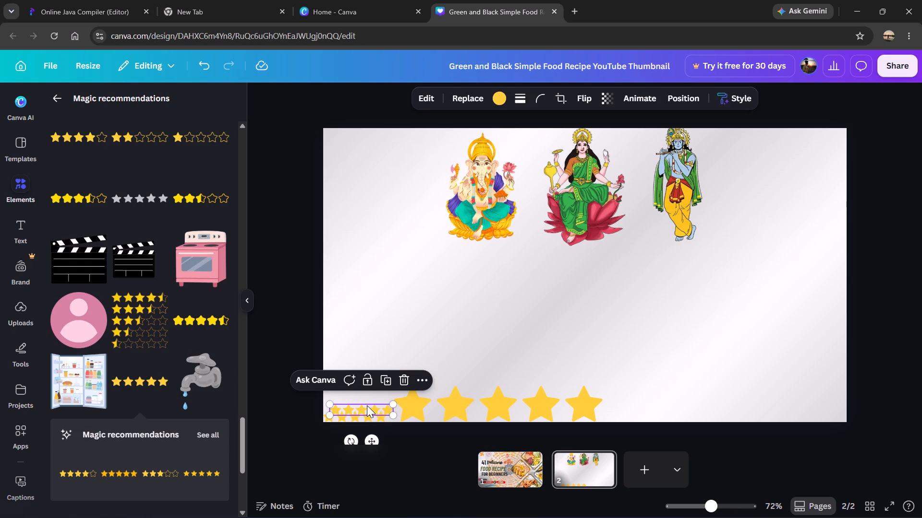
left_click(414, 439)
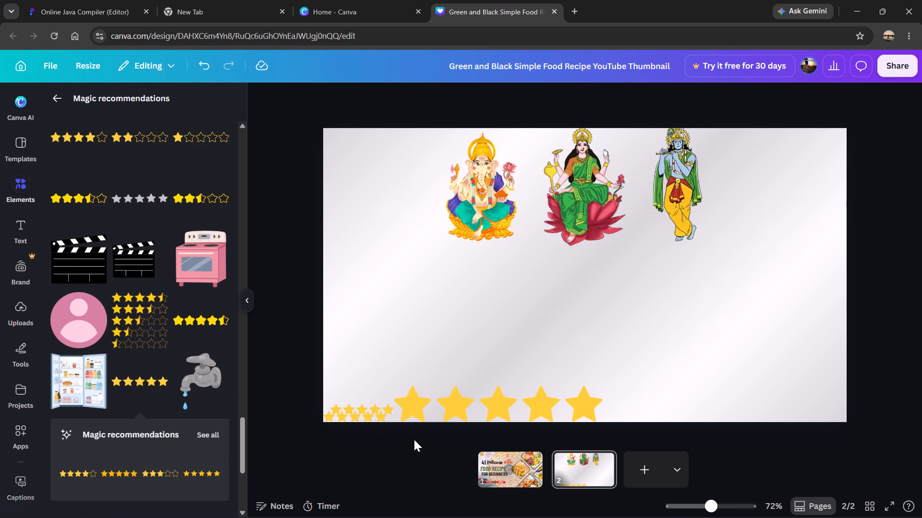
left_click(414, 439)
key("ctrl+v")
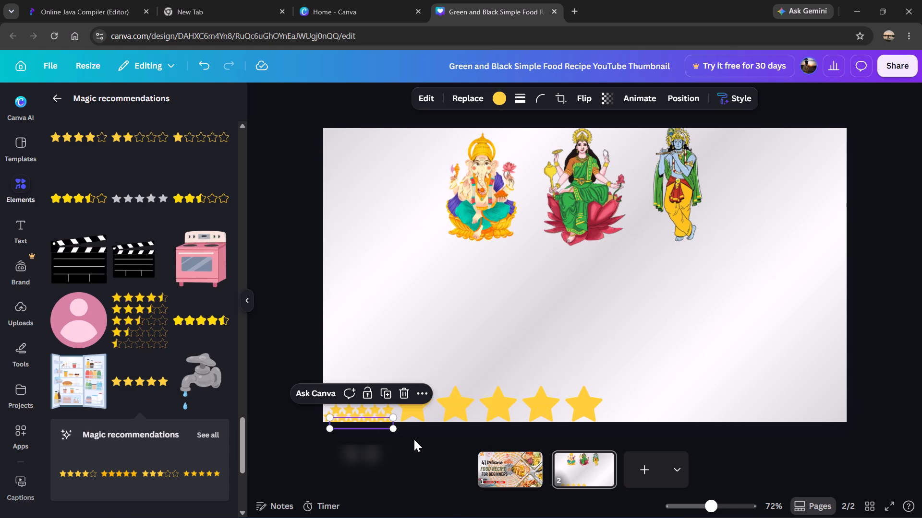
key("Up")
key("Up")
key("Up")
key("Up")
key("Up")
key("Up")
key("Up")
key("Up")
key("Up")
key("Up")
key("Up")
key("Up")
key("Up")
key("Up")
key("Up")
key("Up")
key("Up")
key("Up")
key("Up")
key("Up")
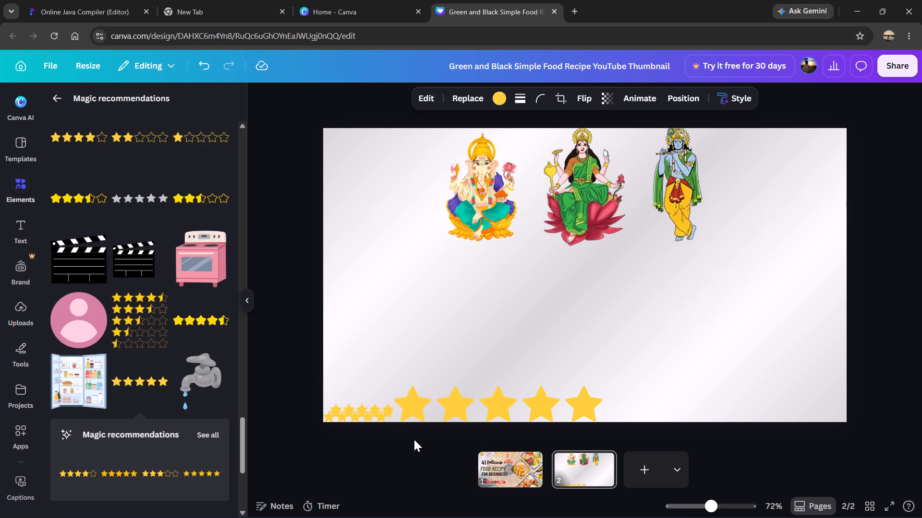
key("Right")
key("Right")
key("Right")
key("Right")
key("Right")
key("Right")
key("Right")
key("Right")
key("Right")
key("Right")
key("Right")
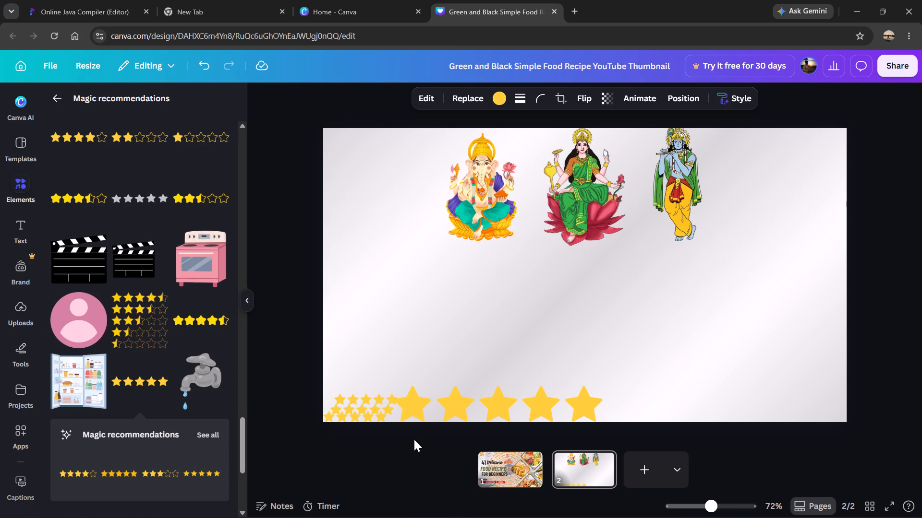
key("Right")
key("Right")
key("Right")
key("Right")
key("Right")
key("Right")
key("Right")
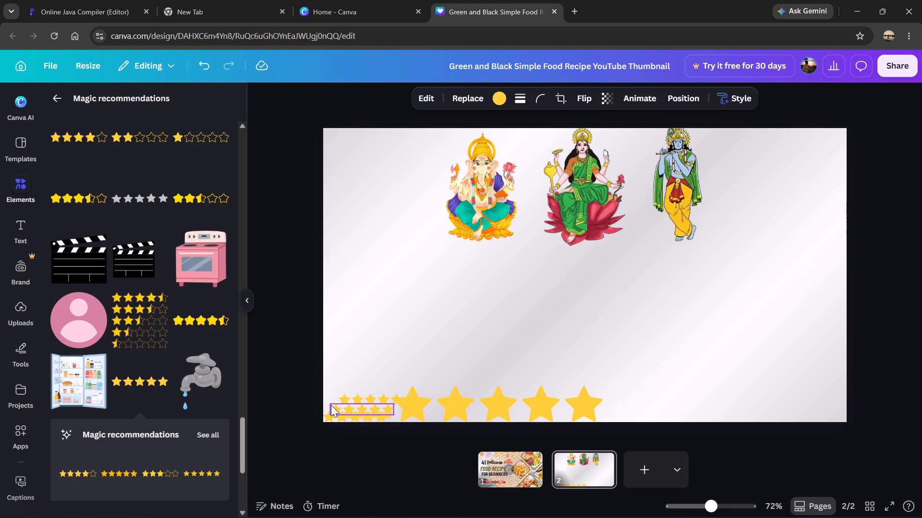
key("Left")
key("Left")
key("Left")
key("Left")
key("Left")
key("Left")
key("Left")
key("Left")
key("Left")
key("Left")
key("Left")
key("Left")
key("Left")
key("Left")
key("Left")
key("Left")
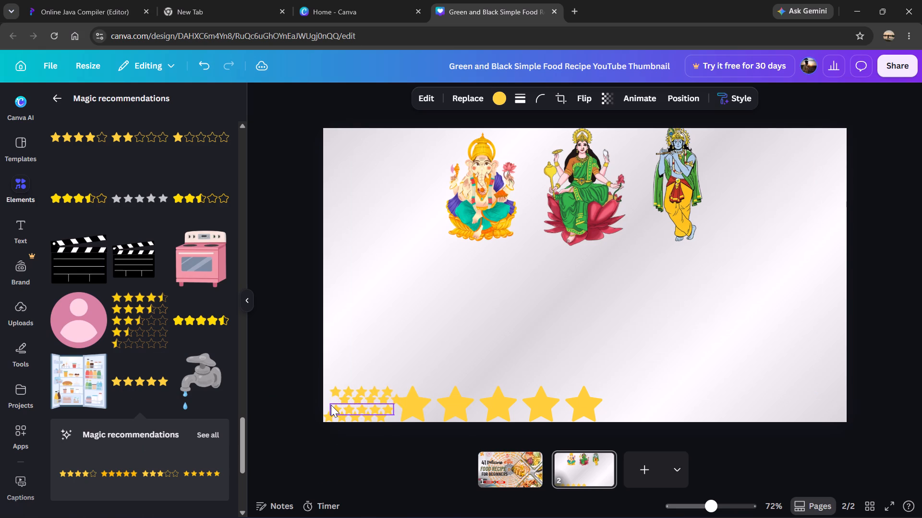
key("Up")
key("Up")
key("Up")
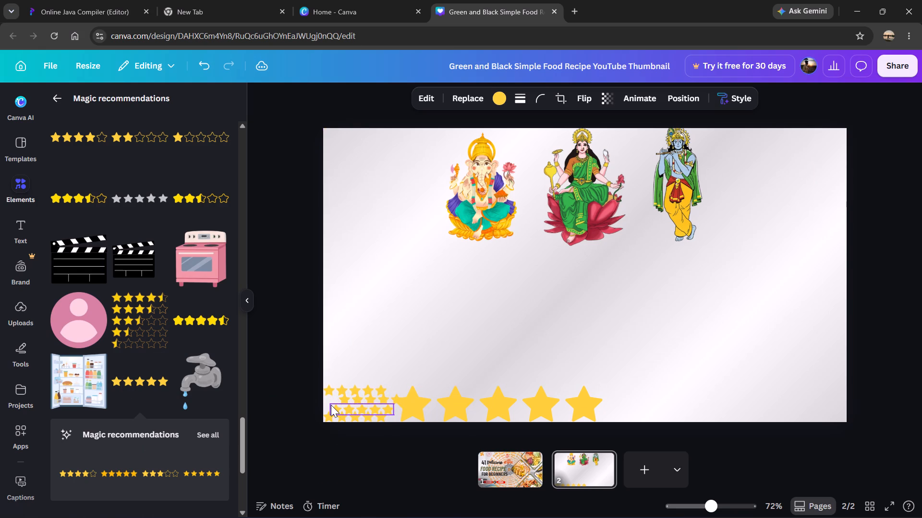
key("Left")
key("Left")
key("Left")
key("Left")
key("Left")
key("Left")
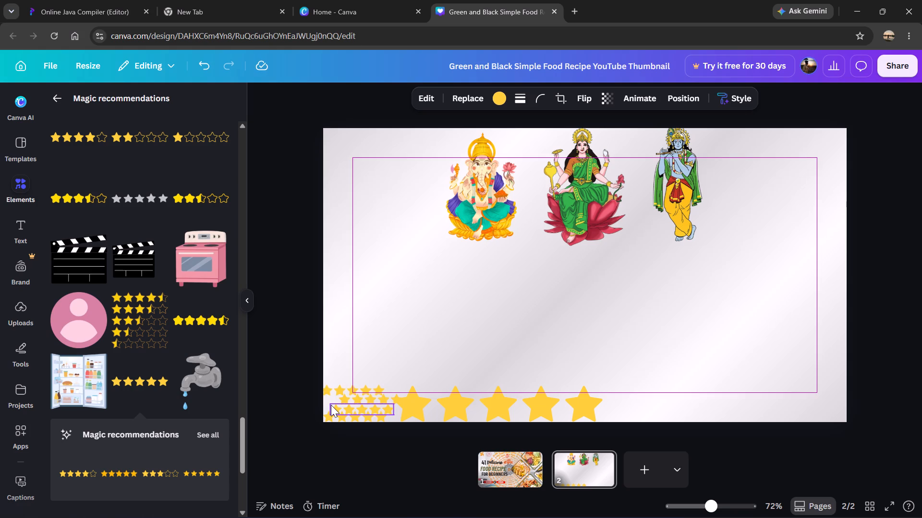
key("Down")
key("Down")
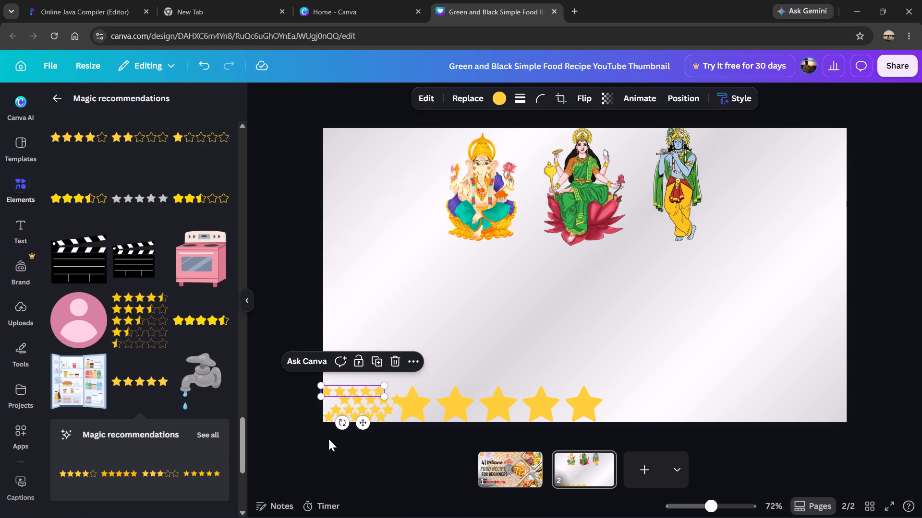
Shift the uppermost small star row to the right and slightly up, so it sits offset above the third row.
left_click(308, 437)
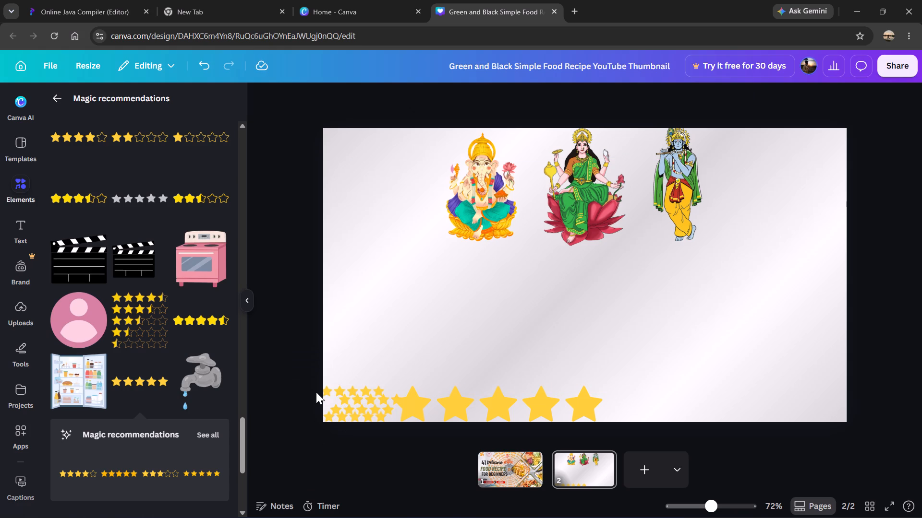
left_click(339, 388)
left_click_drag(339, 388, 385, 388)
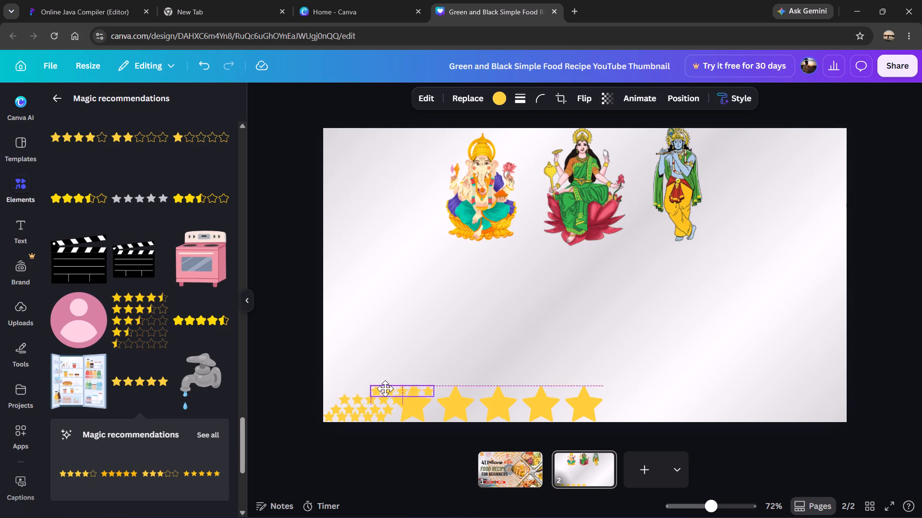
left_click_drag(385, 388, 366, 383)
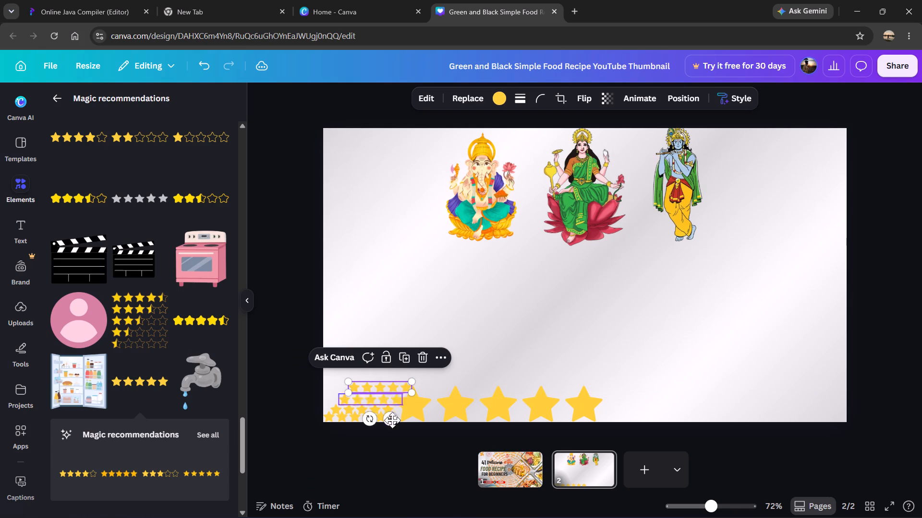
left_click(416, 449)
left_click(416, 449)
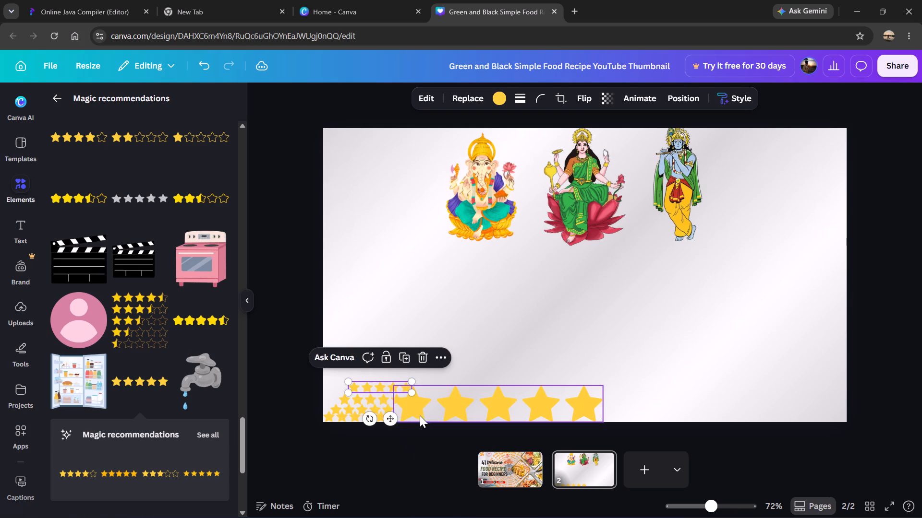
left_click(422, 414)
left_click(423, 305)
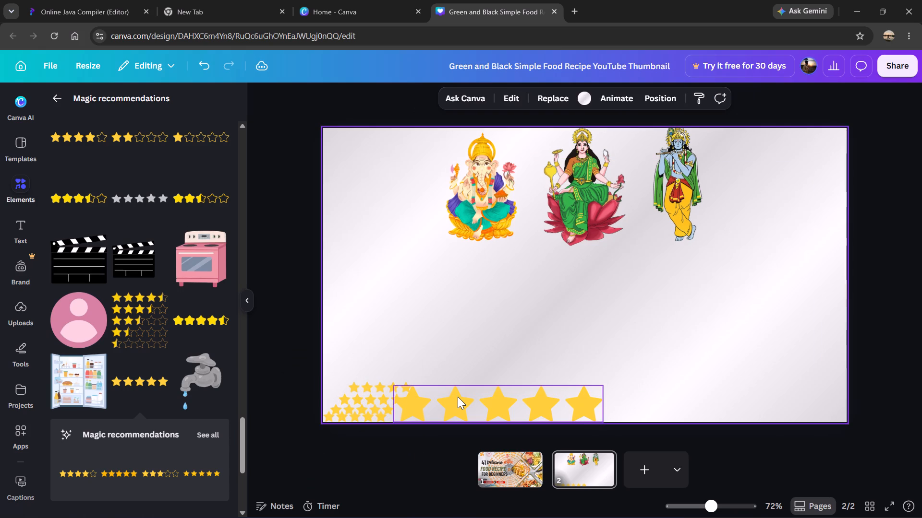
Duplicate the large five-star row and place the copy along the page's bottom edge, its first star over the original's last star.
left_click(458, 397)
key("ctrl+c")
key("ctrl+v")
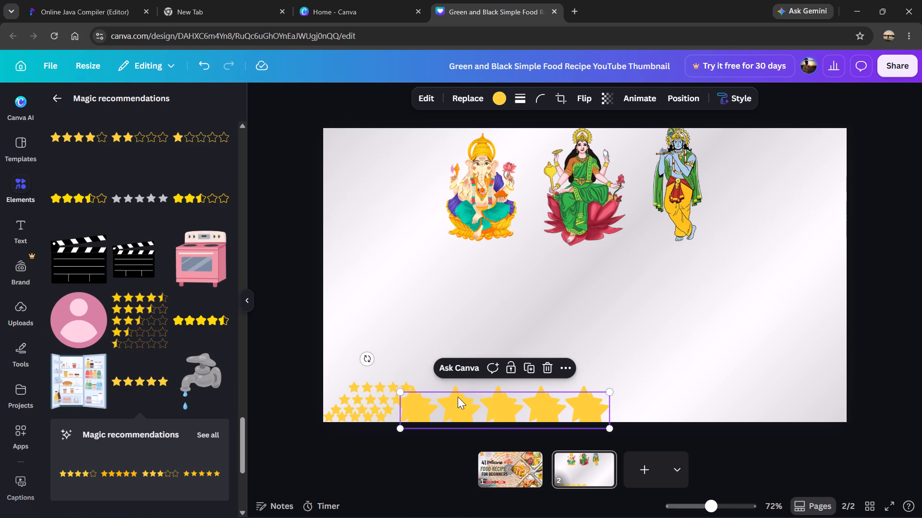
left_click_drag(476, 402, 691, 383)
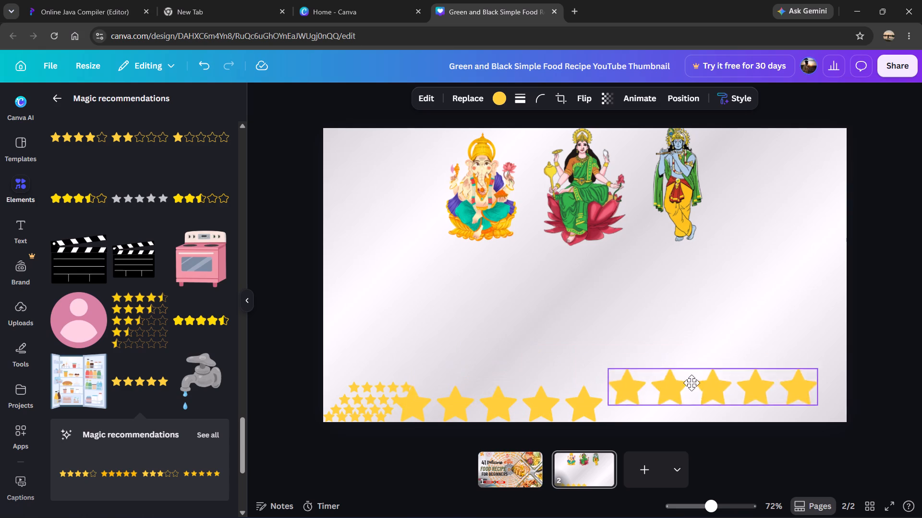
left_click_drag(691, 383, 646, 396)
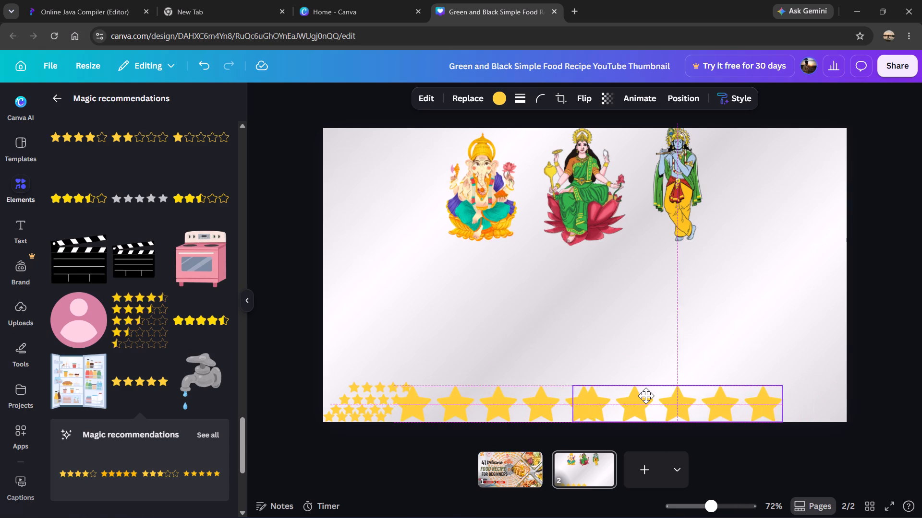
left_click_drag(646, 396, 640, 396)
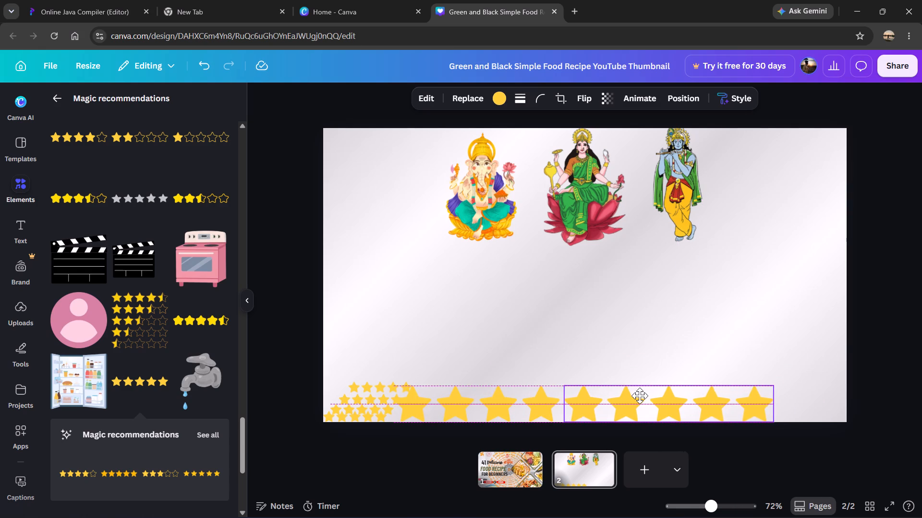
left_click_drag(640, 396, 640, 396)
left_click(399, 445)
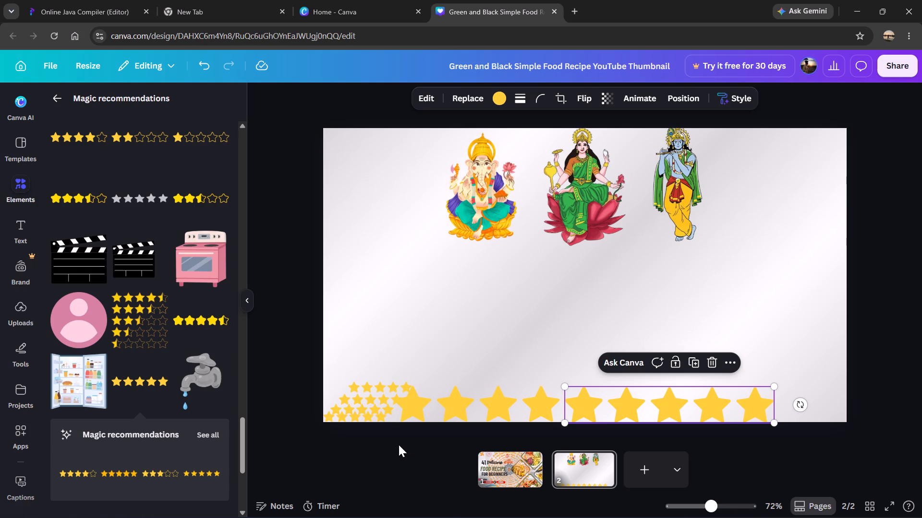
Copy the uppermost small star row and place the copy in the page's bottom-right corner, beside the large stars.
left_click(365, 383)
key("ctrl+c")
left_click(686, 315)
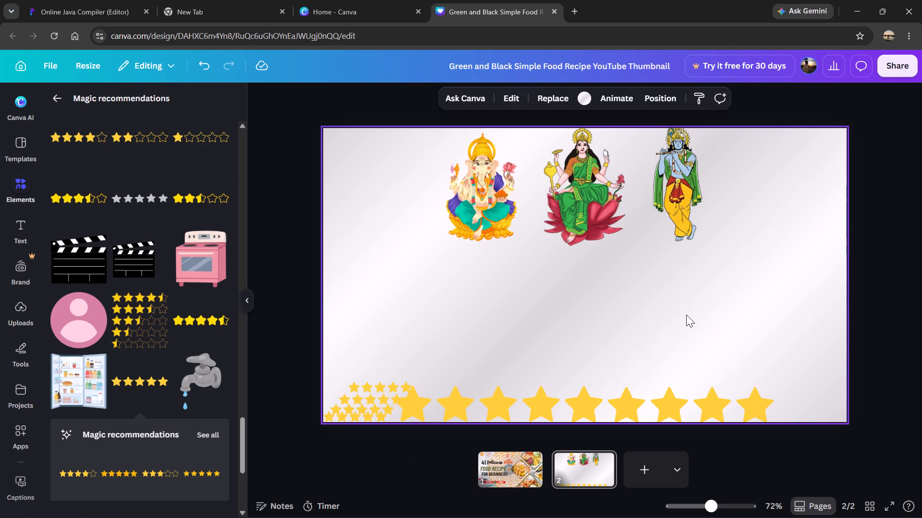
key("ctrl+v")
left_click_drag(384, 392, 487, 392)
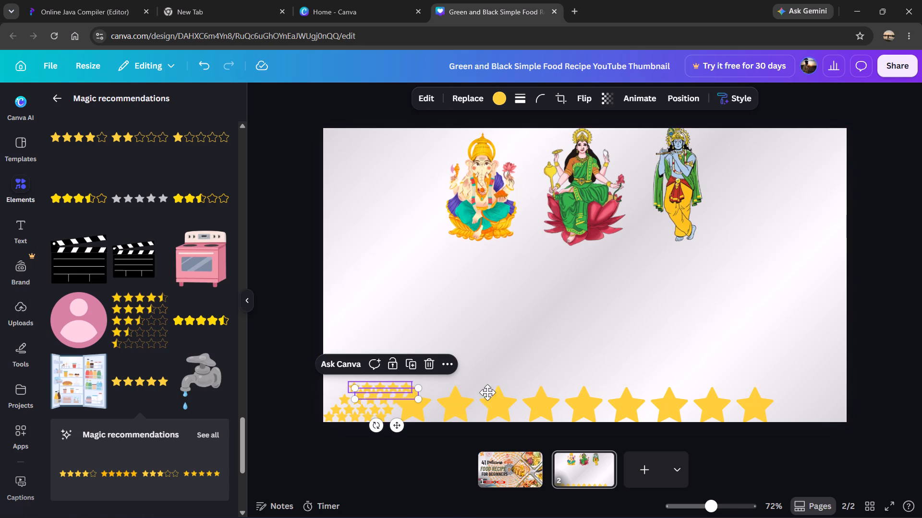
left_click_drag(487, 392, 809, 413)
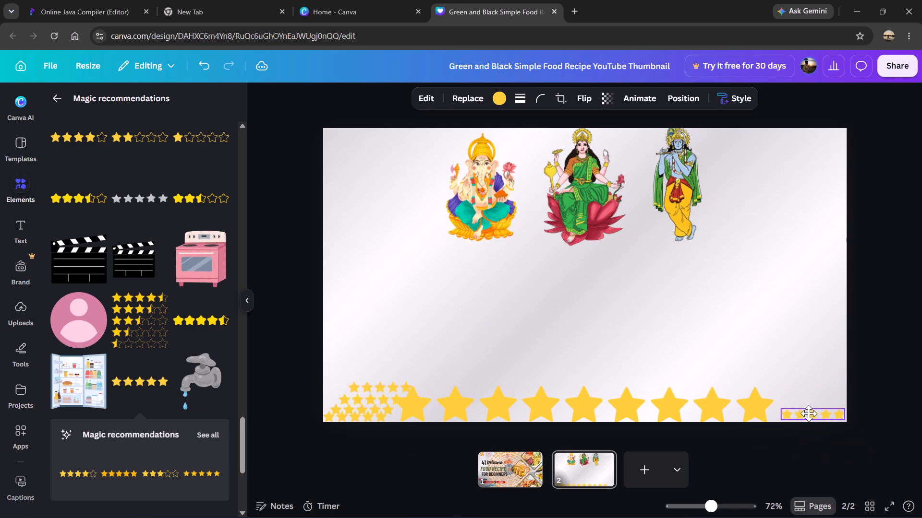
left_click_drag(809, 413, 808, 412)
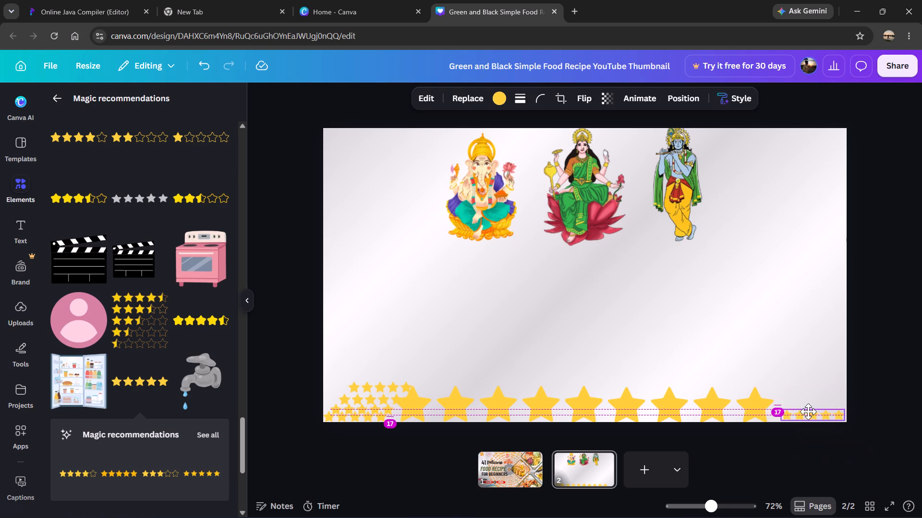
left_click_drag(808, 412, 810, 414)
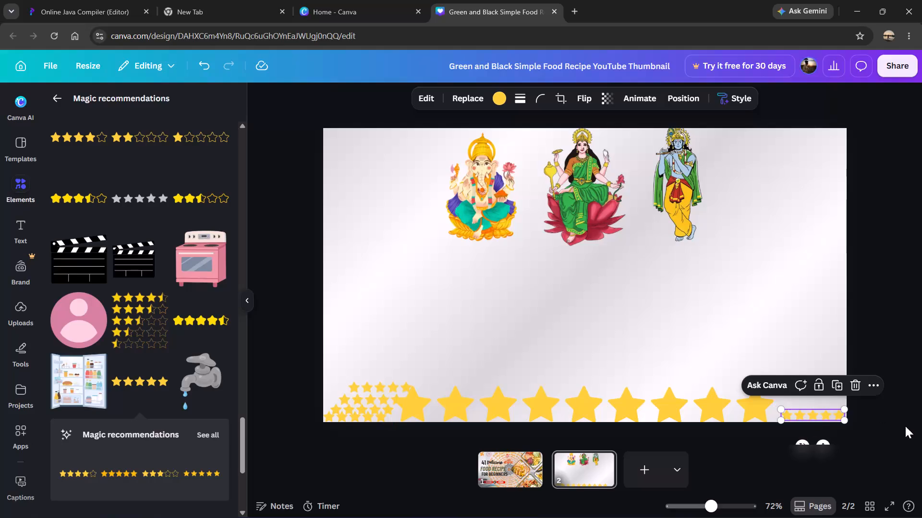
left_click(911, 430)
Paste another small star row and stack it above the bottom-right corner row, offset slightly to the left.
key("ctrl+v")
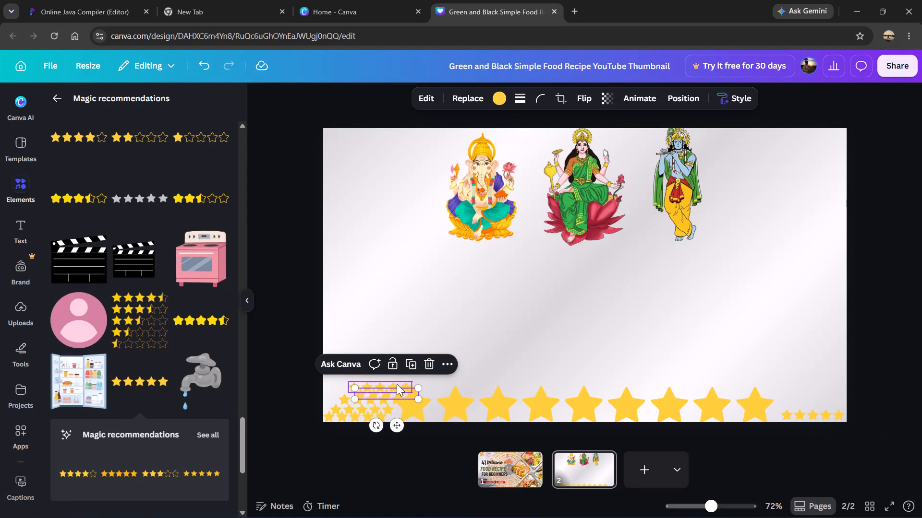
left_click_drag(396, 425, 724, 432)
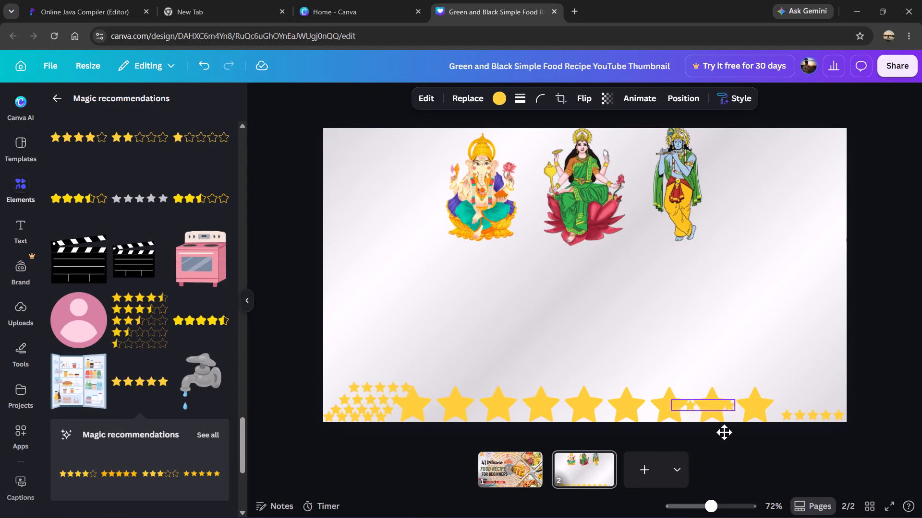
left_click_drag(724, 432, 824, 431)
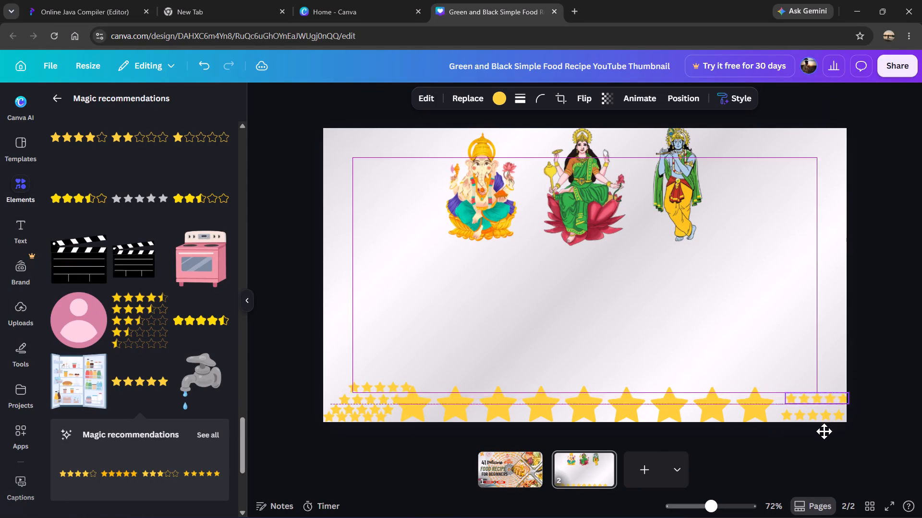
left_click_drag(824, 431, 815, 436)
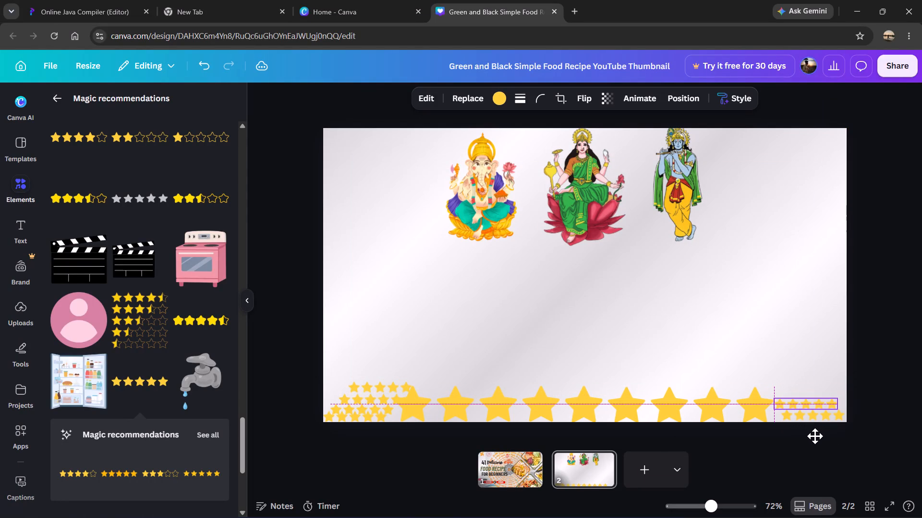
left_click_drag(815, 436, 814, 436)
left_click(842, 453)
left_click(842, 441)
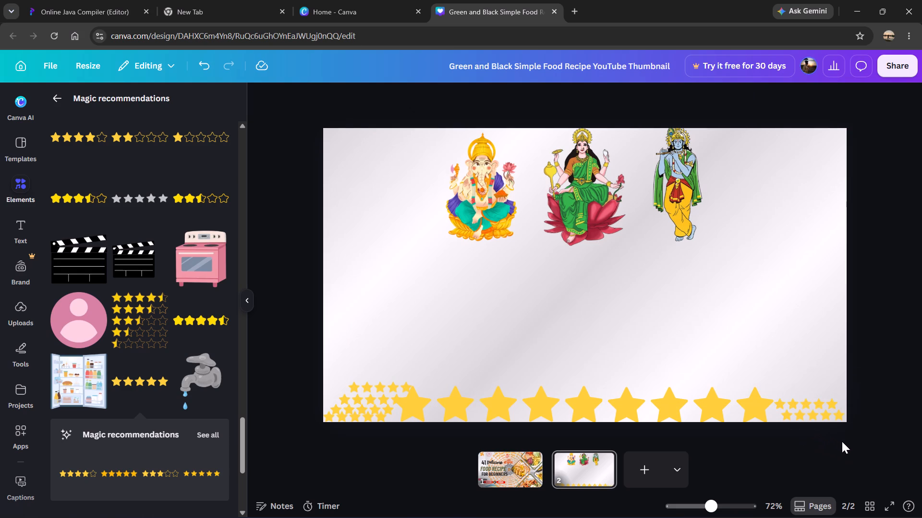
Duplicate the upper small star row in the bottom-right corner and stack the copy above it, offset slightly to the left.
left_click(811, 403)
key("ctrl+c")
key("ctrl+v")
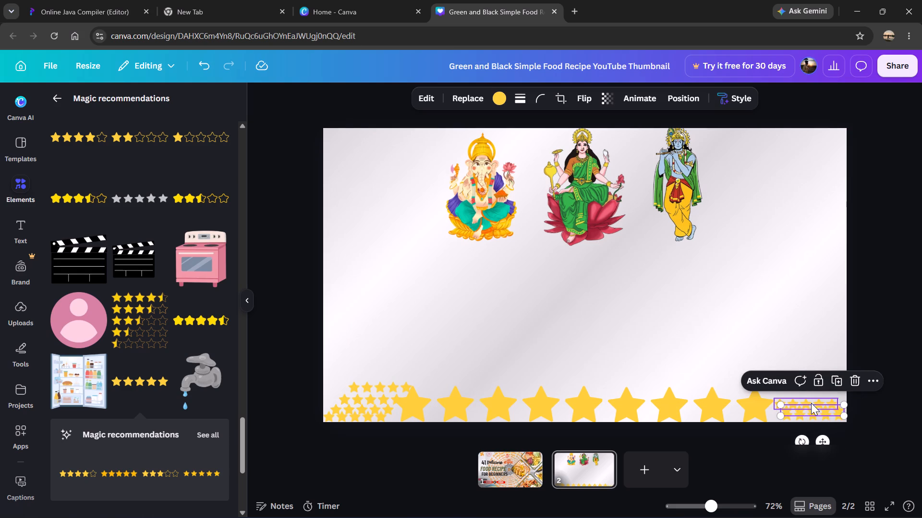
left_click_drag(827, 442, 814, 421)
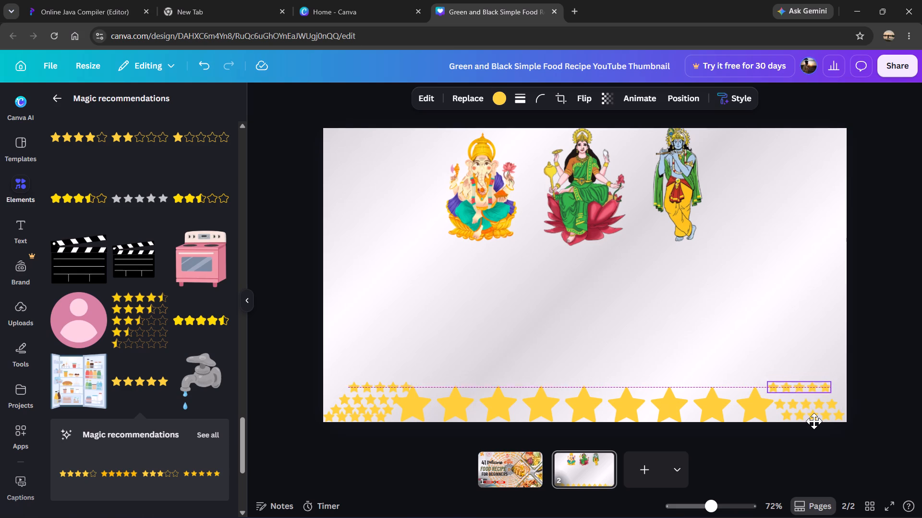
left_click_drag(814, 421, 814, 424)
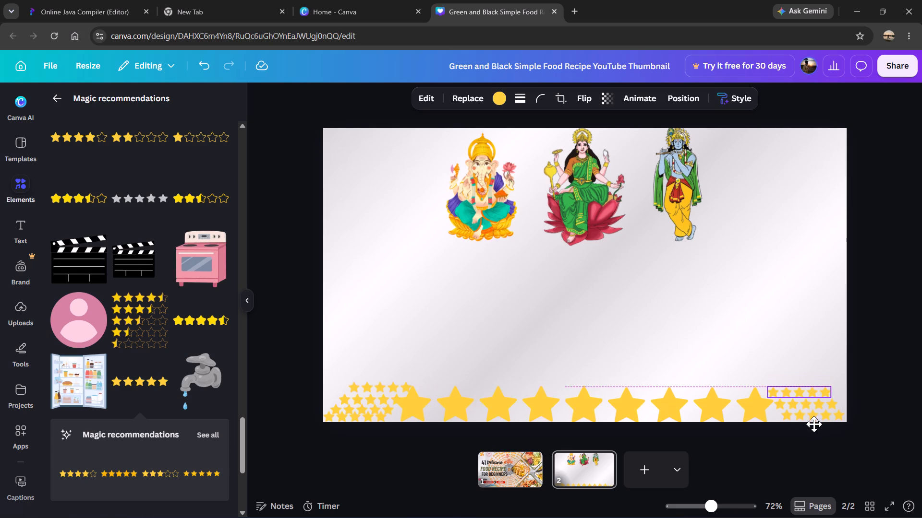
left_click_drag(814, 424, 813, 424)
left_click(890, 411)
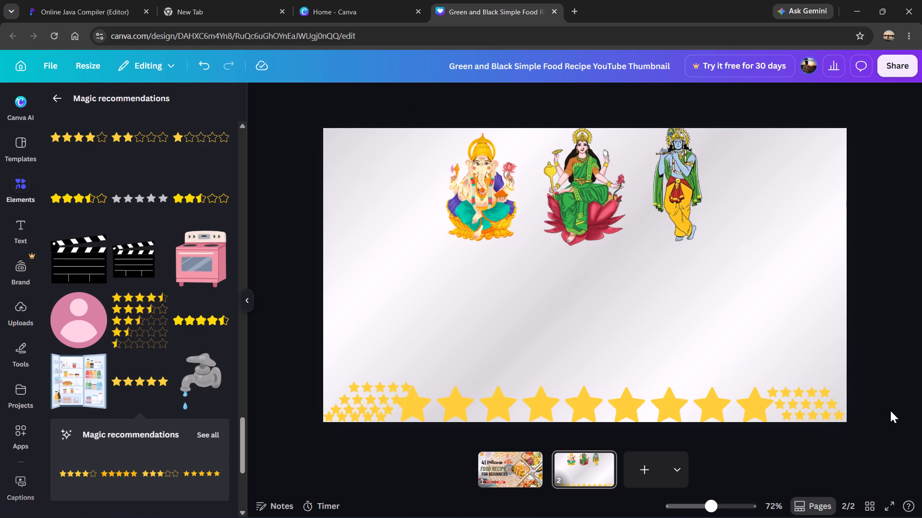
Delete the second small star row from the bottom in the page's bottom-left stack.
left_click(373, 409)
key("Delete")
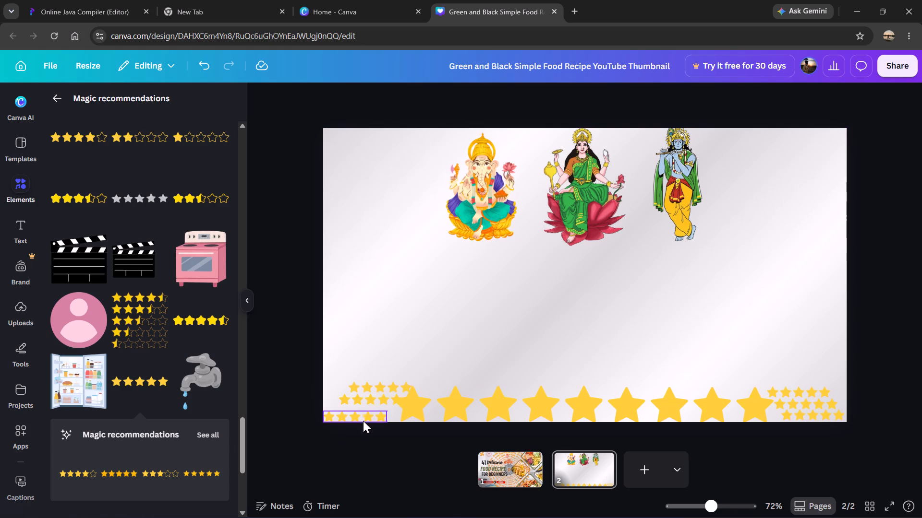
Move the upper two small star rows of the bottom-left stack down and left to form an evenly spaced, staggered three-row stack.
left_click(363, 418)
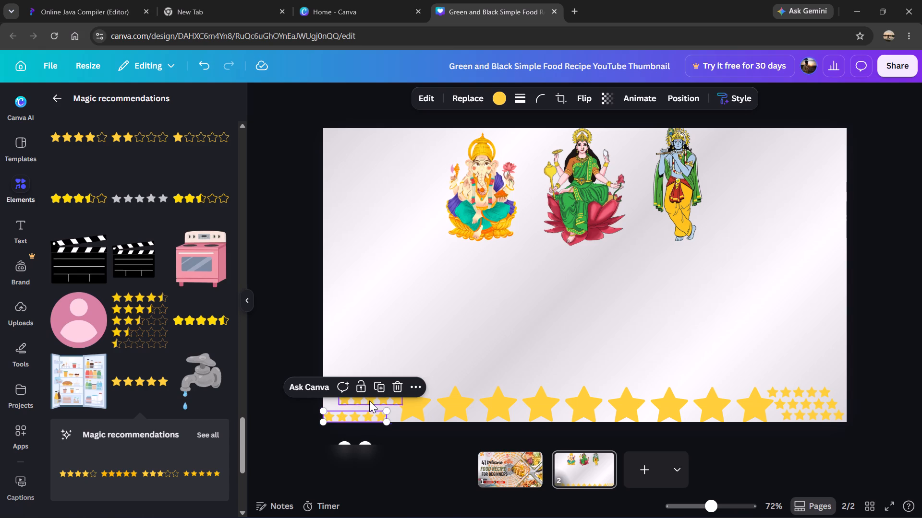
left_click(369, 397)
left_click_drag(365, 401, 360, 410)
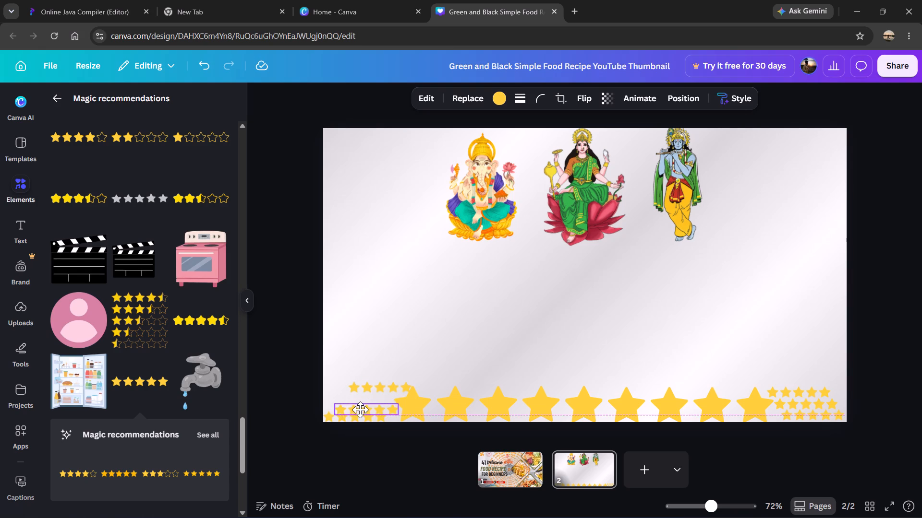
left_click_drag(360, 410, 358, 405)
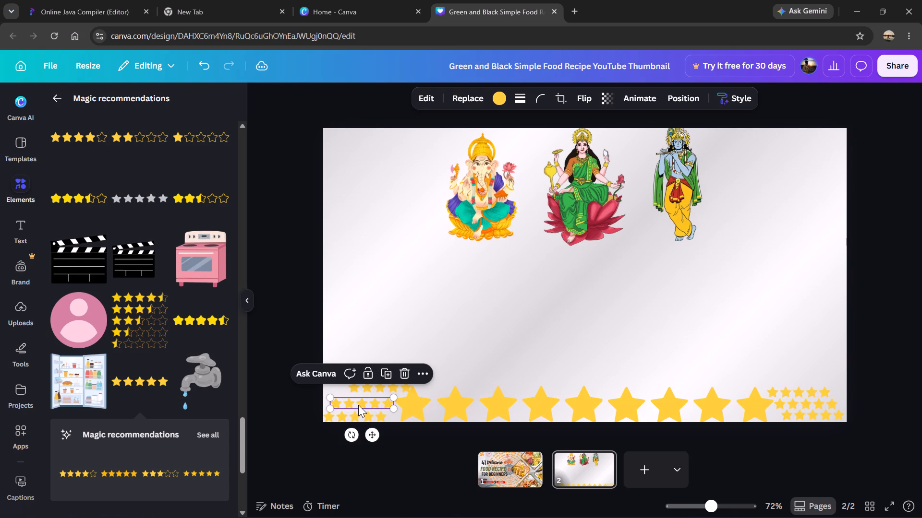
left_click_drag(396, 388, 388, 390)
left_click(421, 451)
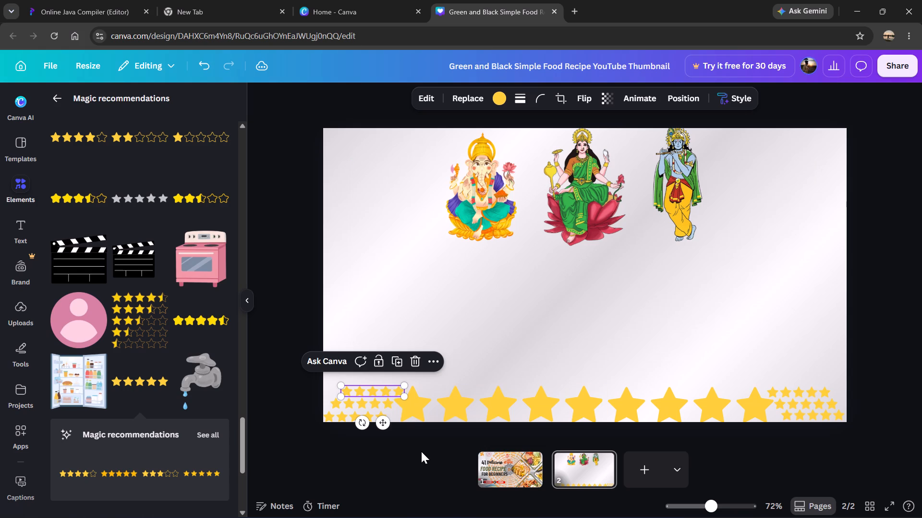
left_click(421, 451)
left_click(374, 452)
left_click(339, 447)
left_click(290, 386)
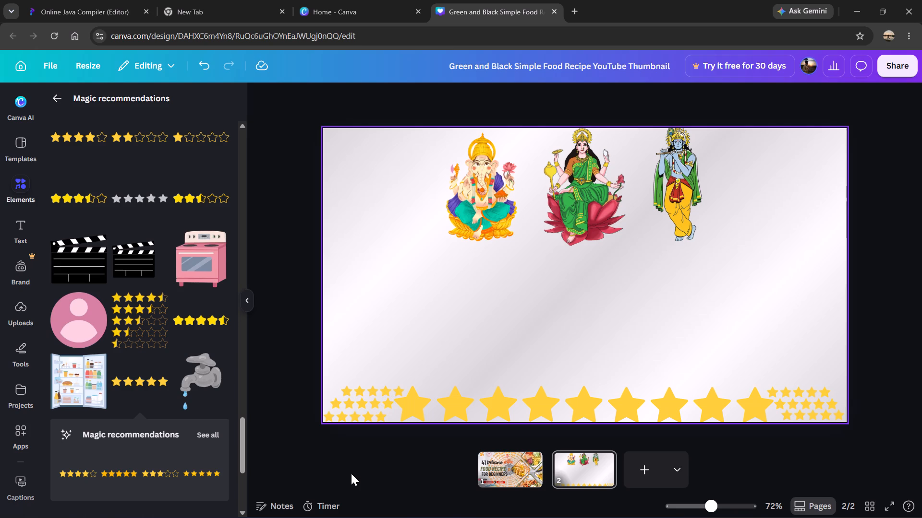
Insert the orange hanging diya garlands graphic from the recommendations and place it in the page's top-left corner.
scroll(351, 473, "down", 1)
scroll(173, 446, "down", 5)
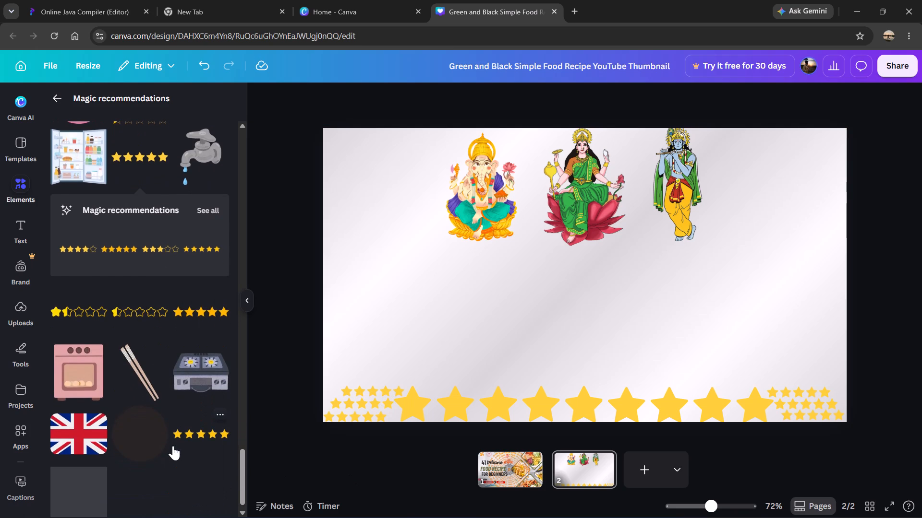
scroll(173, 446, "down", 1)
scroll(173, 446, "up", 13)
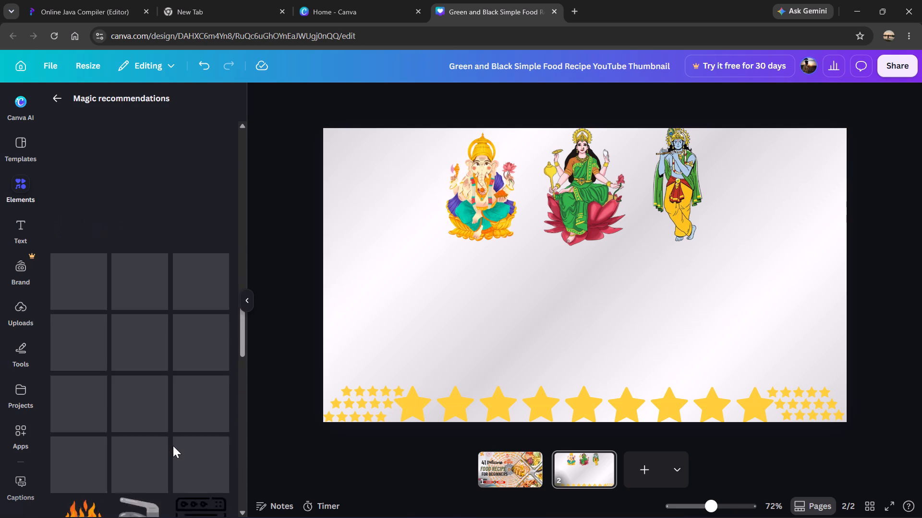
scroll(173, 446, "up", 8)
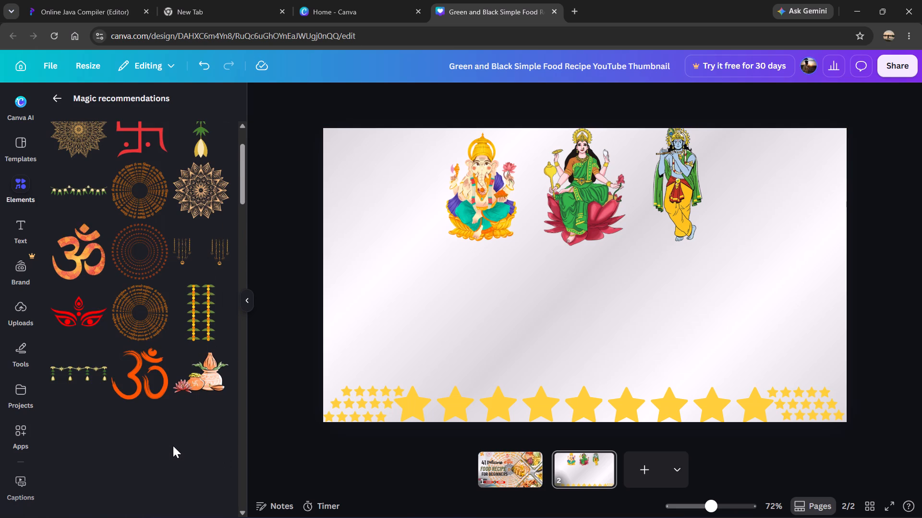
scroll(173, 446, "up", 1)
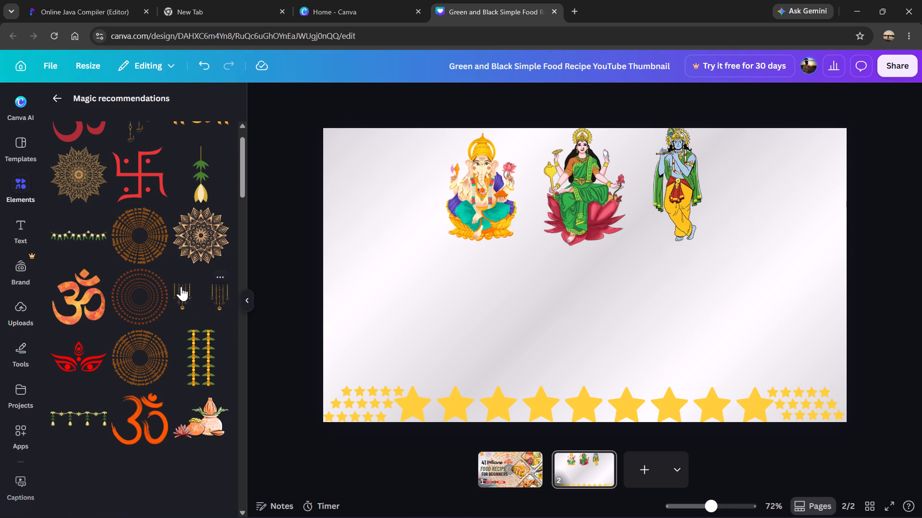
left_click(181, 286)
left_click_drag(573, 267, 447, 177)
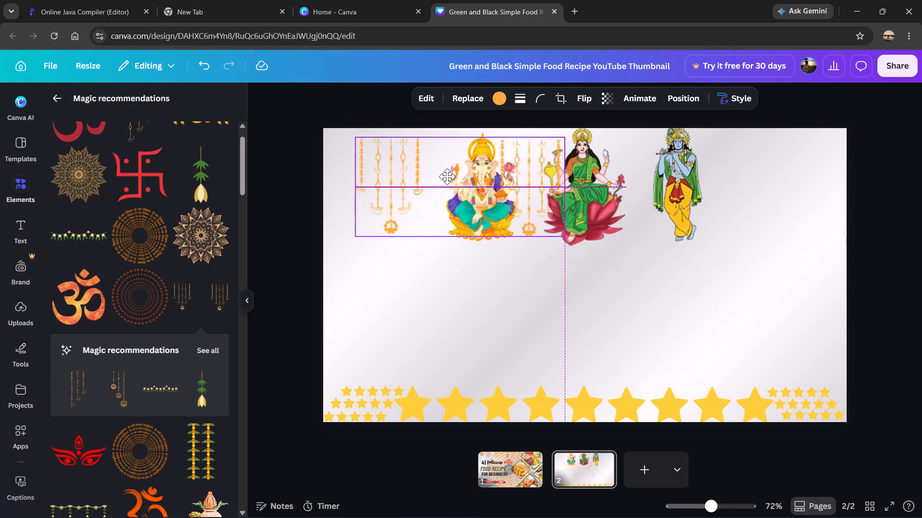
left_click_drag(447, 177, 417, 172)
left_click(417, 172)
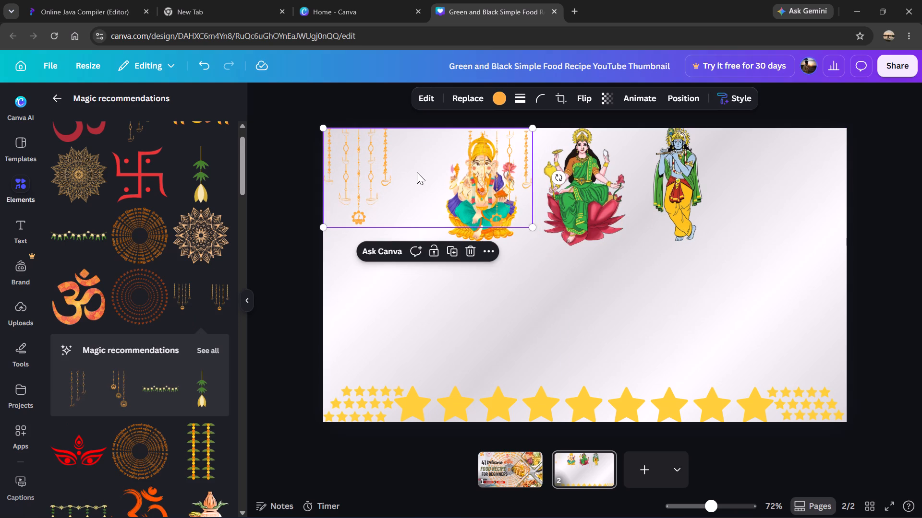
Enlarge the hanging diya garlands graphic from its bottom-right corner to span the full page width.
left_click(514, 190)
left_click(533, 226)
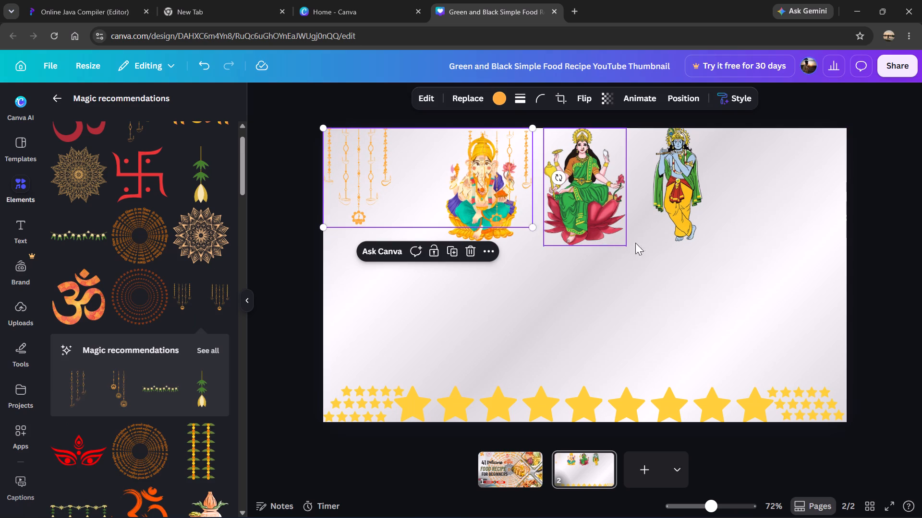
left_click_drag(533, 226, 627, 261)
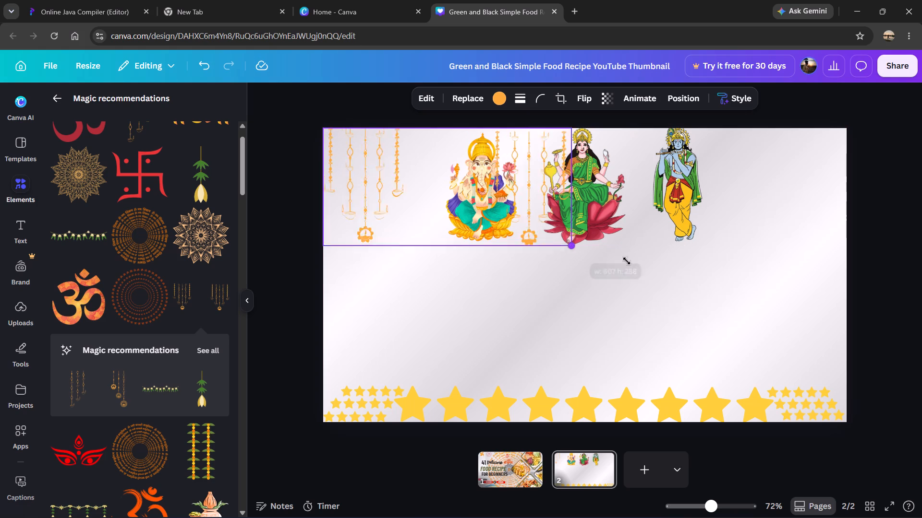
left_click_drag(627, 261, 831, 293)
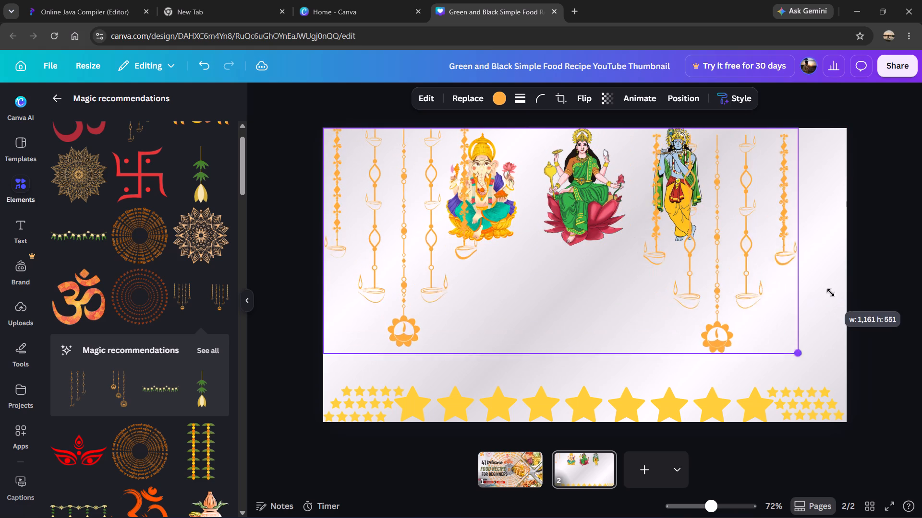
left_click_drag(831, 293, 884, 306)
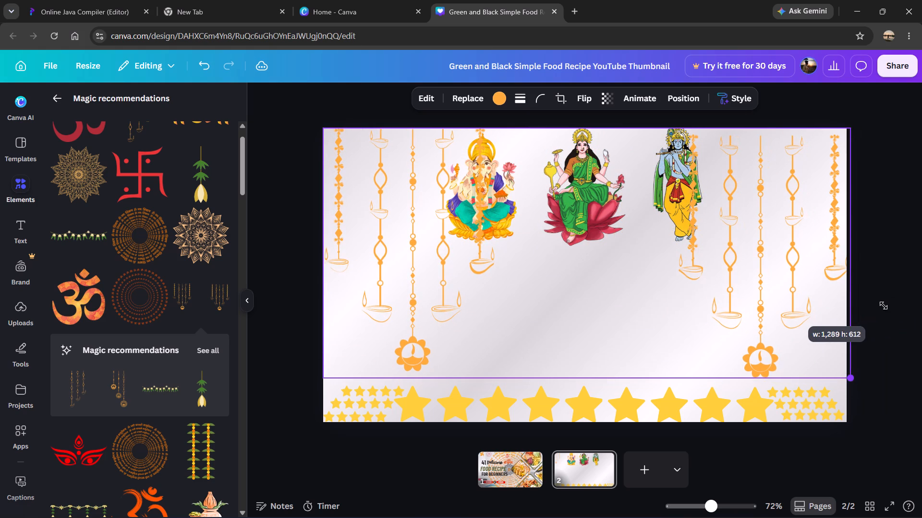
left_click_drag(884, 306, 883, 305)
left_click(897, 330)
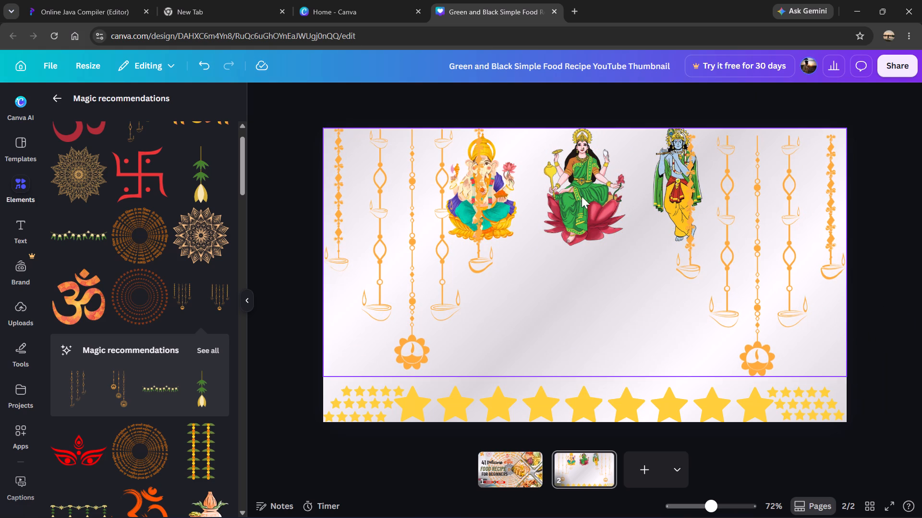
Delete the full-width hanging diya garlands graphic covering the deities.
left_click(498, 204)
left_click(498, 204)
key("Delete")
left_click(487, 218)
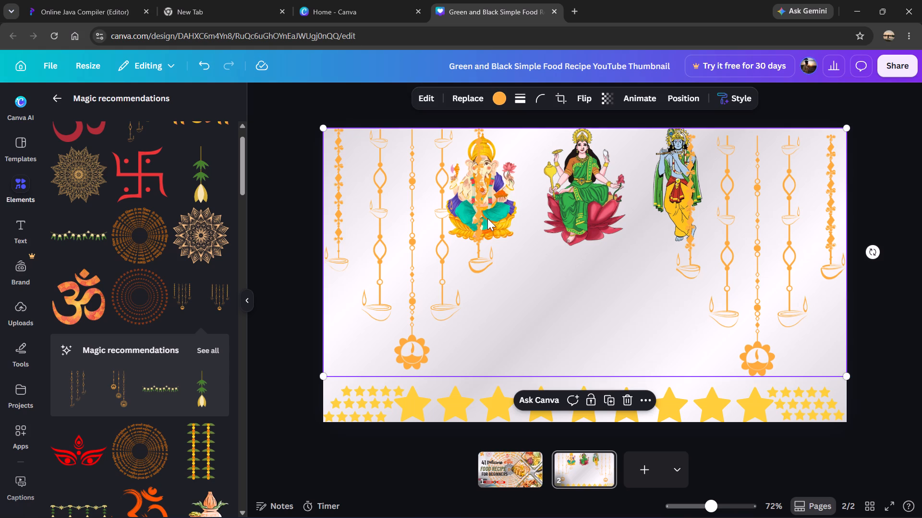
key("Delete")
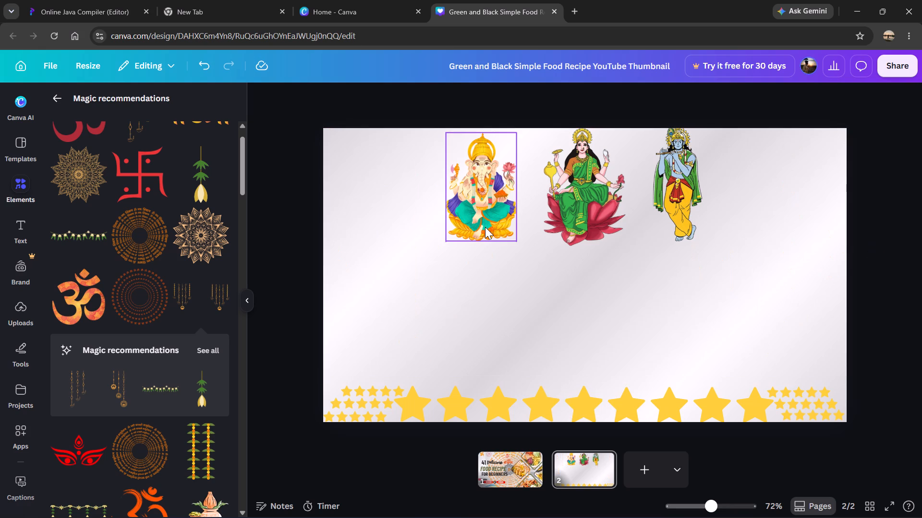
Delete the Ganesha, Lakshmi and Krishna figures from the top of the second page.
left_click(484, 227)
key("Delete")
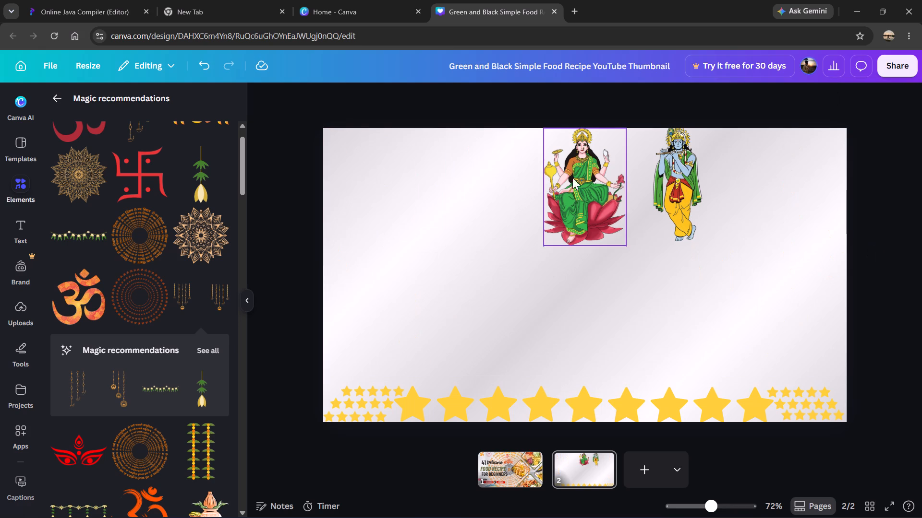
left_click(585, 173)
key("Delete")
left_click(691, 160)
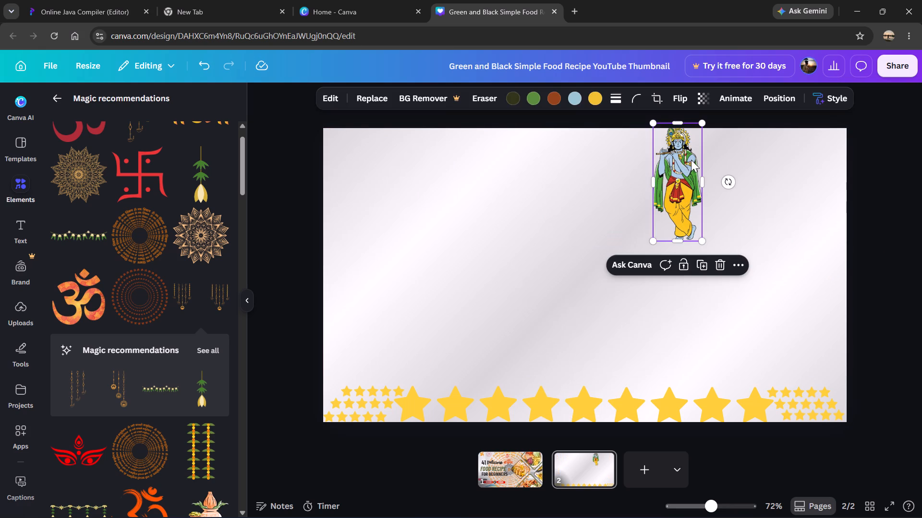
key("Delete")
Insert the hanging diya garlands graphic again, align it to the page's top-left corner and enlarge it to about 1,291 by 613, spanning the page.
scroll(88, 322, "up", 15)
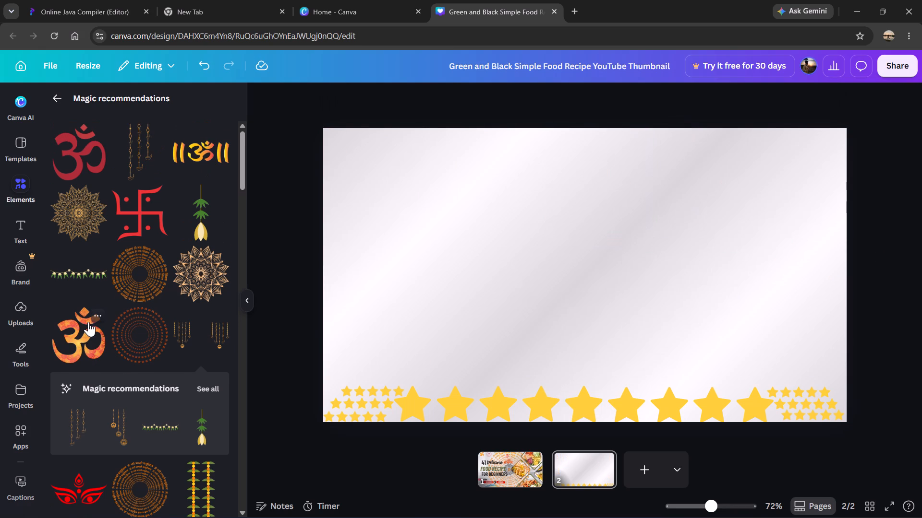
left_click(195, 345)
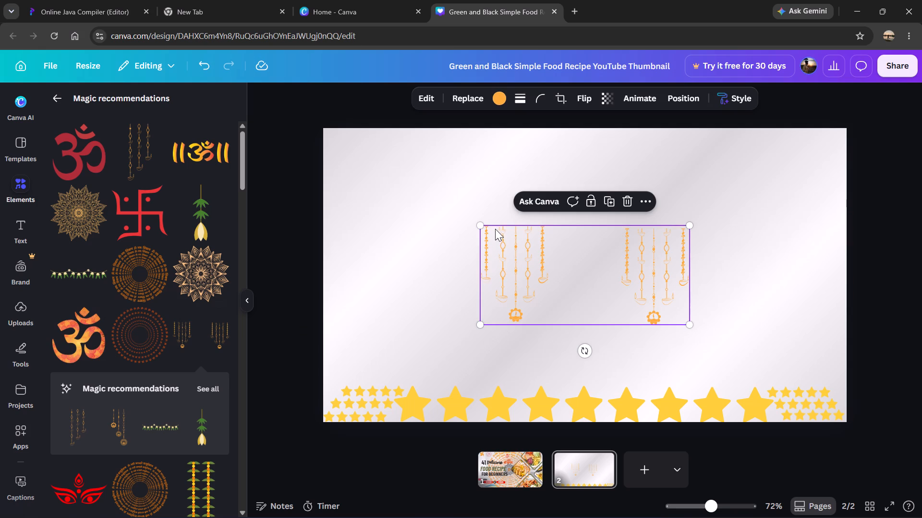
left_click_drag(479, 225, 347, 119)
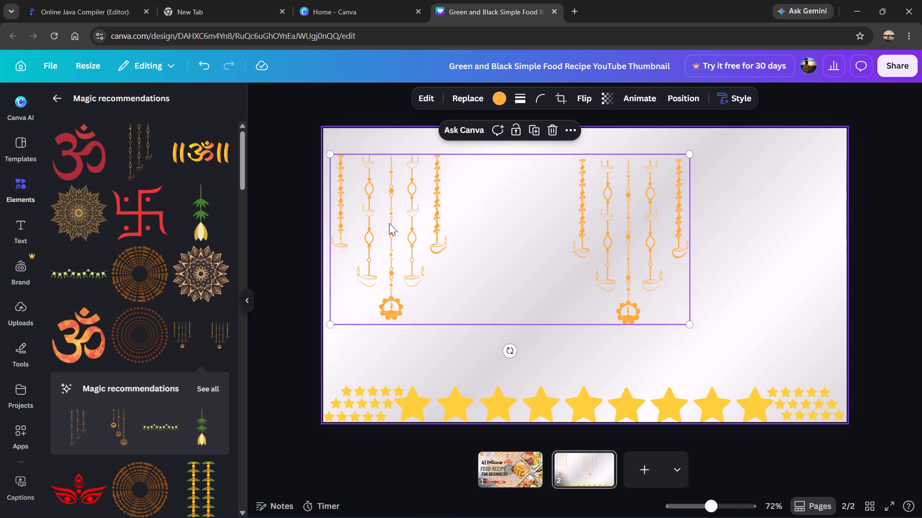
left_click_drag(389, 223, 377, 197)
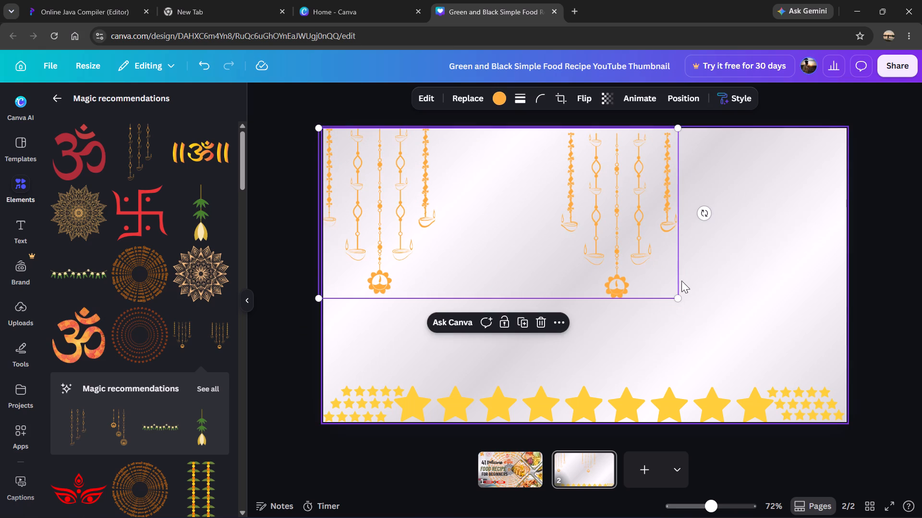
left_click_drag(678, 297, 850, 356)
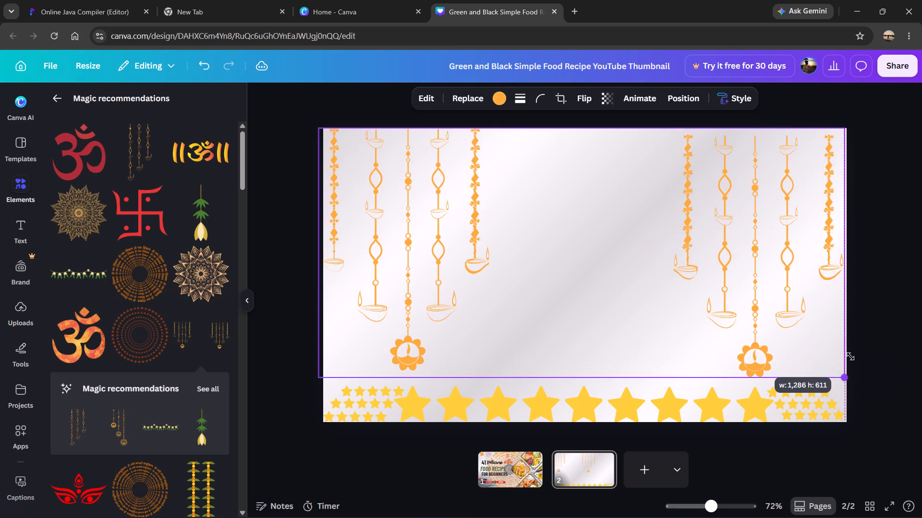
left_click_drag(850, 356, 854, 361)
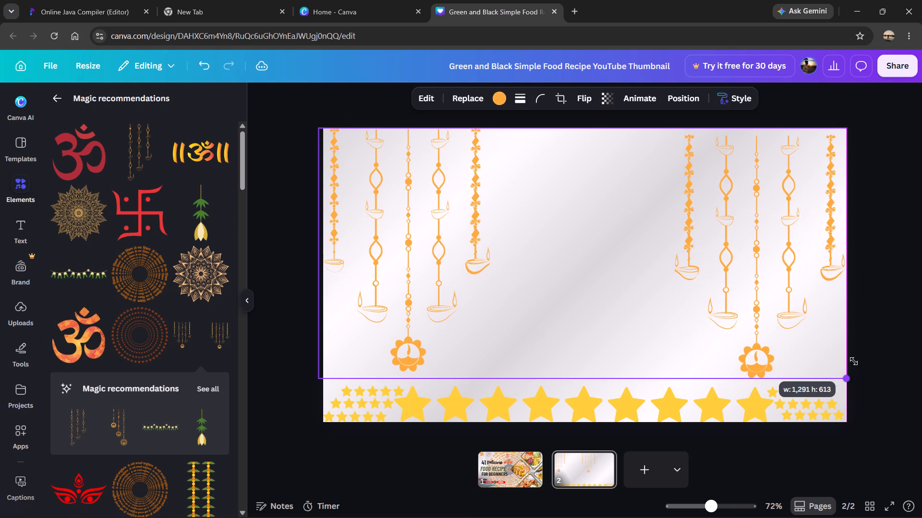
left_click_drag(854, 361, 853, 361)
left_click(870, 330)
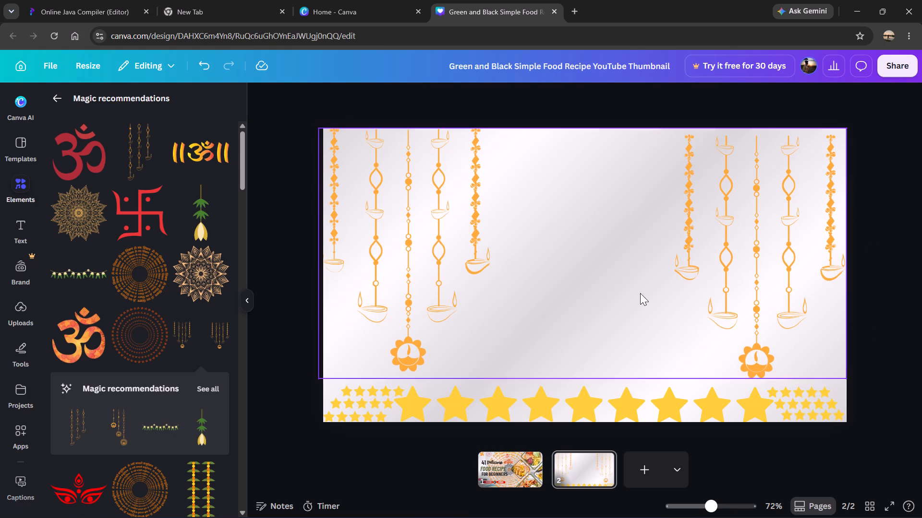
Insert the recently used Lakshmi graphic, shrink it and position it near the page centre between the hanging garlands.
scroll(118, 308, "up", 18)
scroll(118, 308, "down", 7)
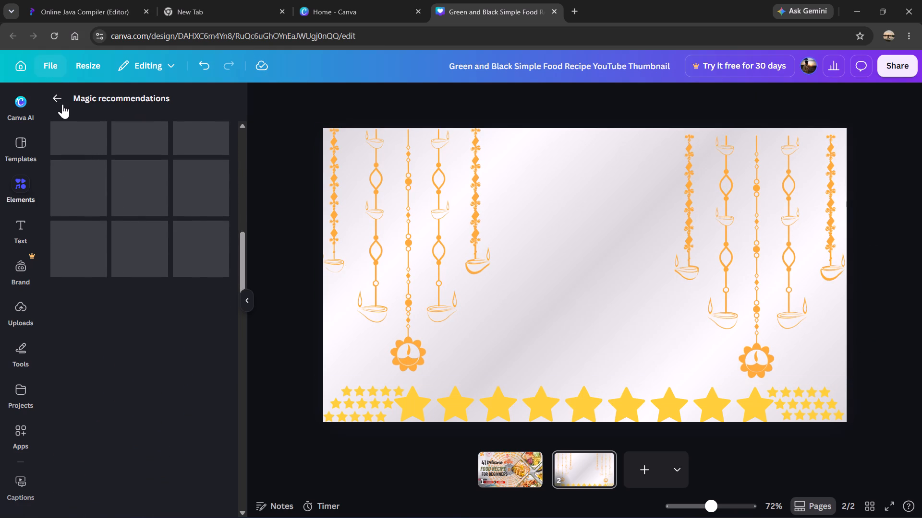
left_click(56, 98)
scroll(96, 267, "up", 4)
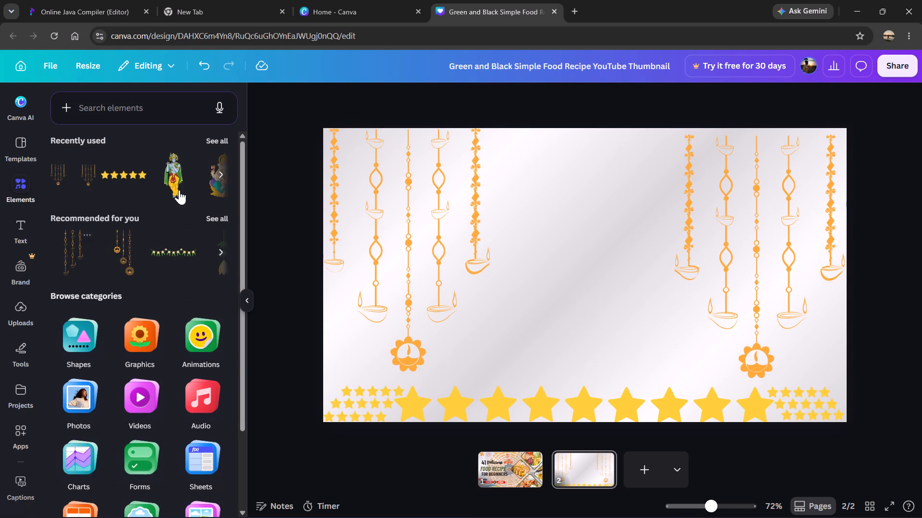
left_click(207, 136)
left_click(139, 200)
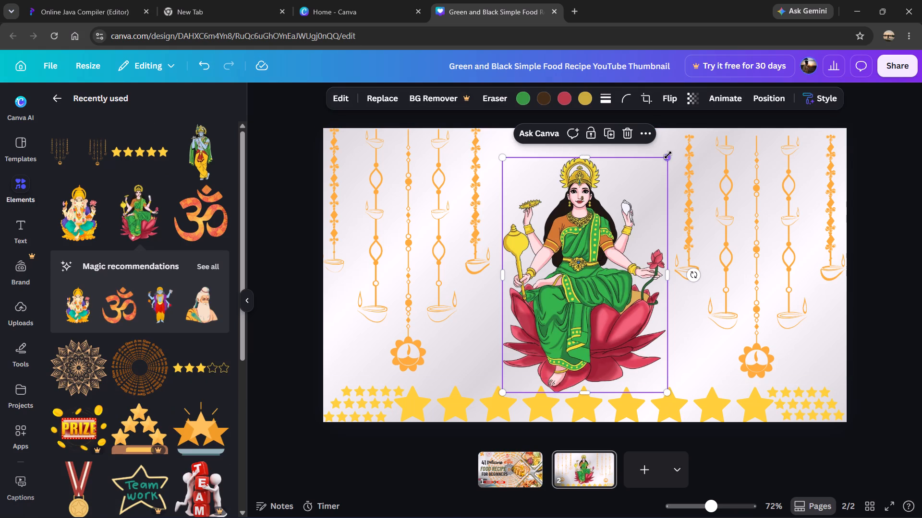
left_click_drag(668, 155, 637, 281)
left_click_drag(562, 372, 583, 347)
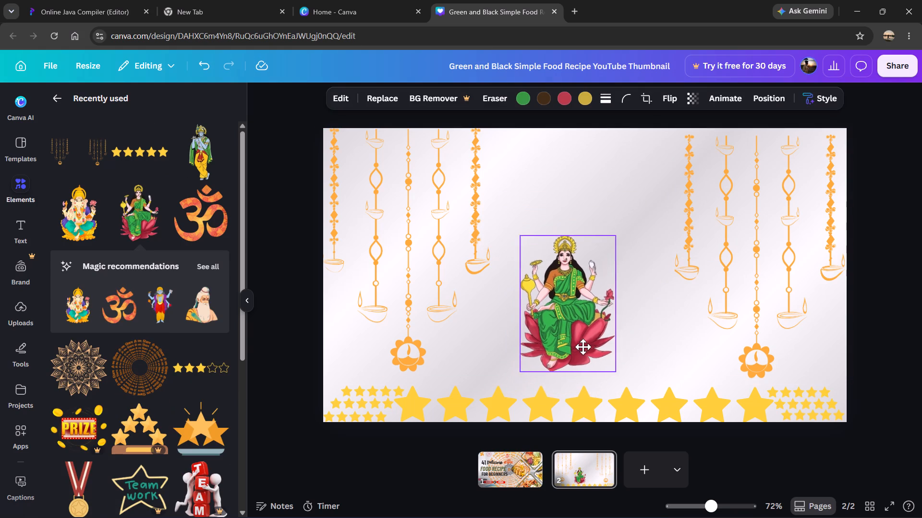
left_click_drag(583, 347, 591, 314)
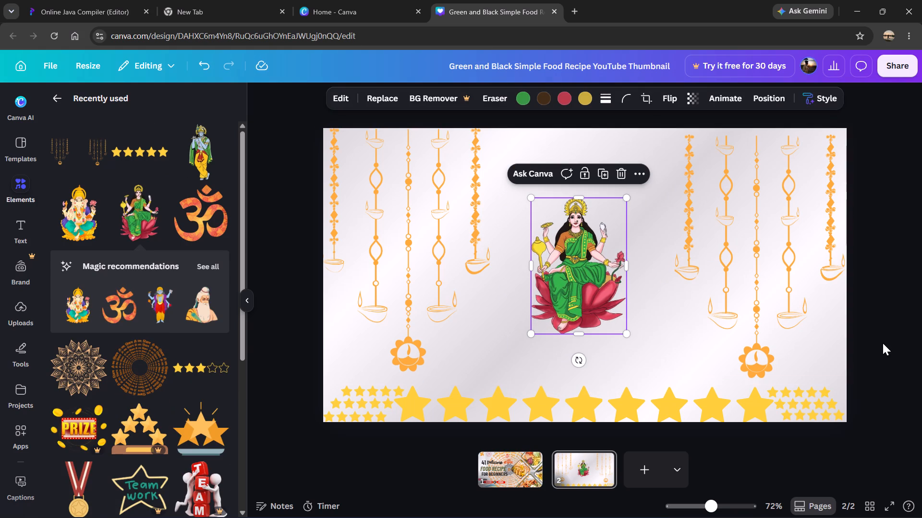
double_click(557, 314)
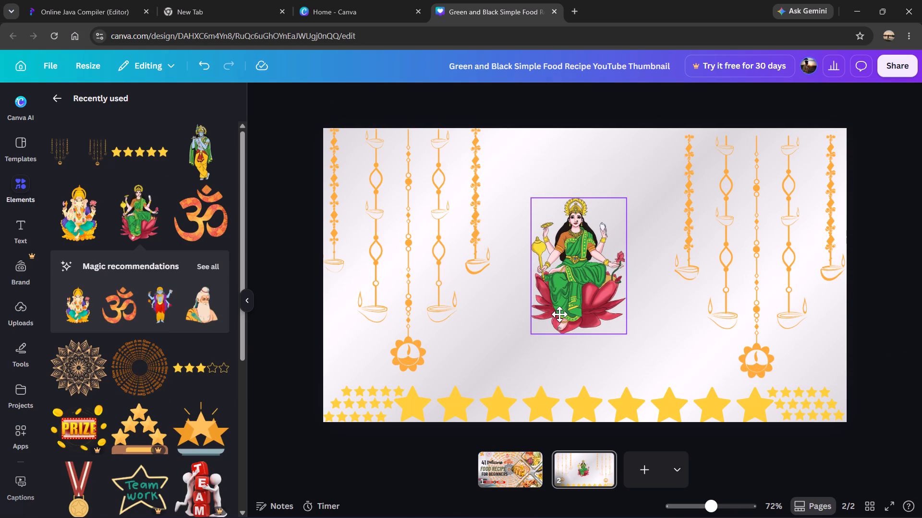
left_click(253, 353)
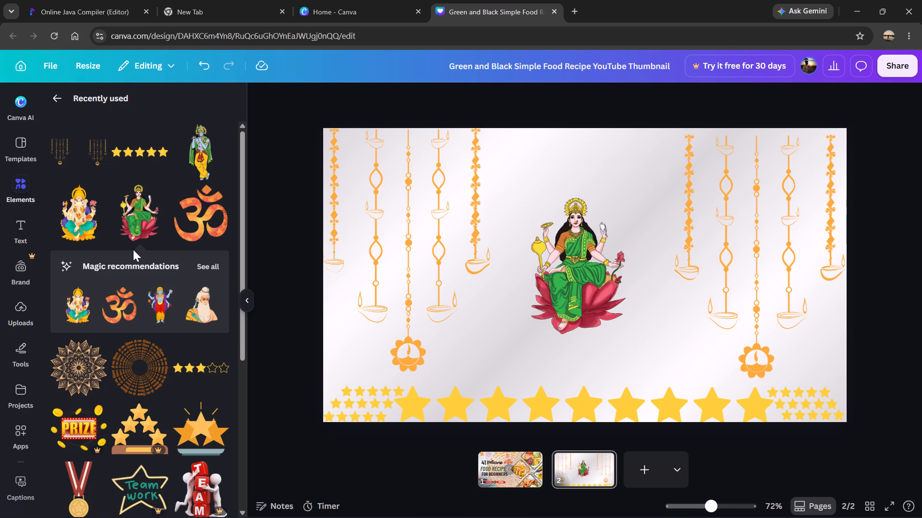
Insert the recently used Ganesha graphic, shrink it and place it at the page's top edge, just inside the left-hand garlands.
left_click(83, 223)
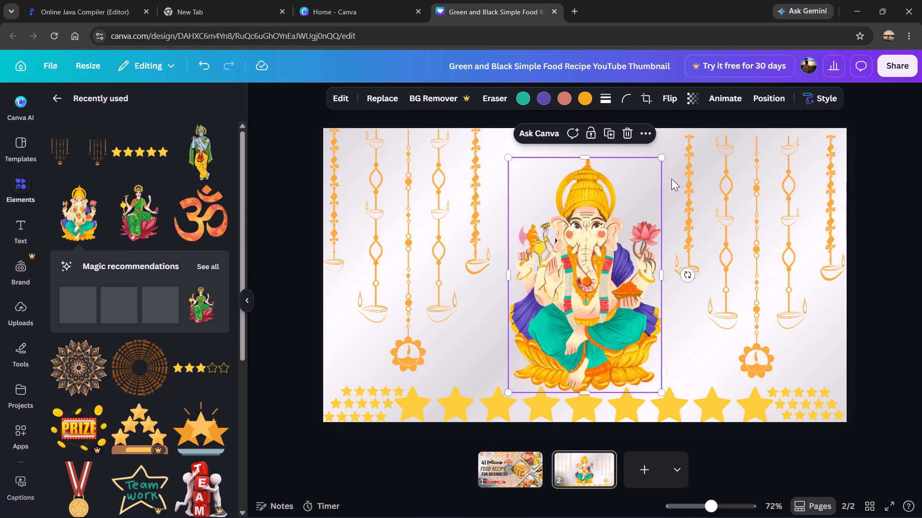
left_click_drag(664, 157, 606, 325)
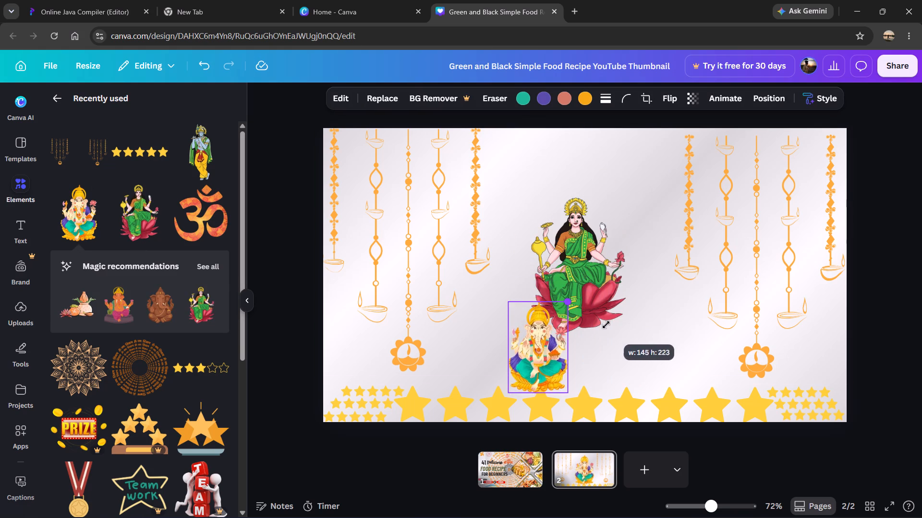
left_click_drag(606, 325, 606, 324)
left_click(570, 352)
left_click_drag(529, 356, 505, 183)
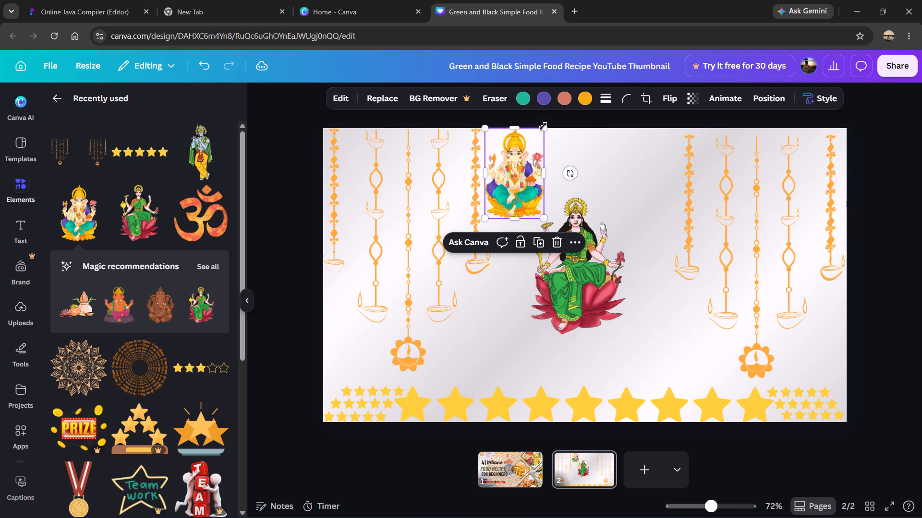
left_click_drag(543, 129, 537, 163)
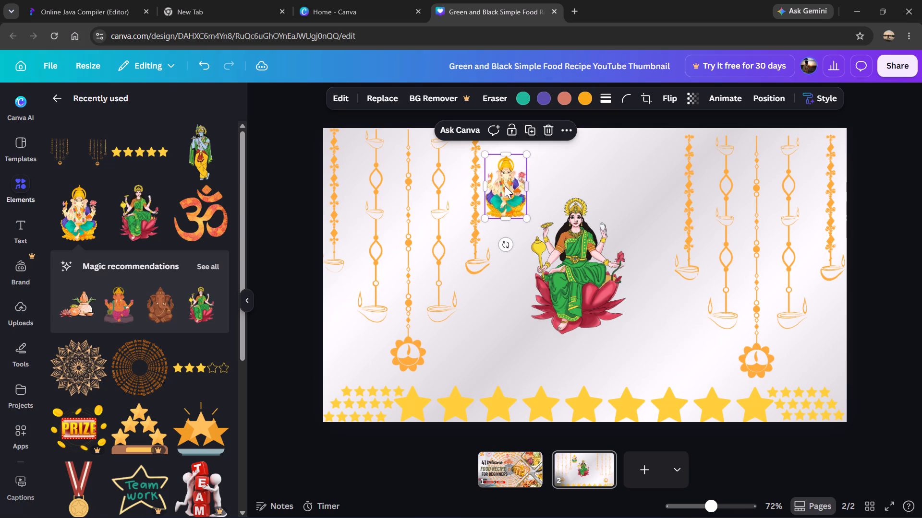
left_click_drag(505, 186, 505, 157)
Insert the recently used Krishna graphic, shrink it and place it at the page's top edge beside the right-hand garlands, level with Ganesha.
left_click(199, 154)
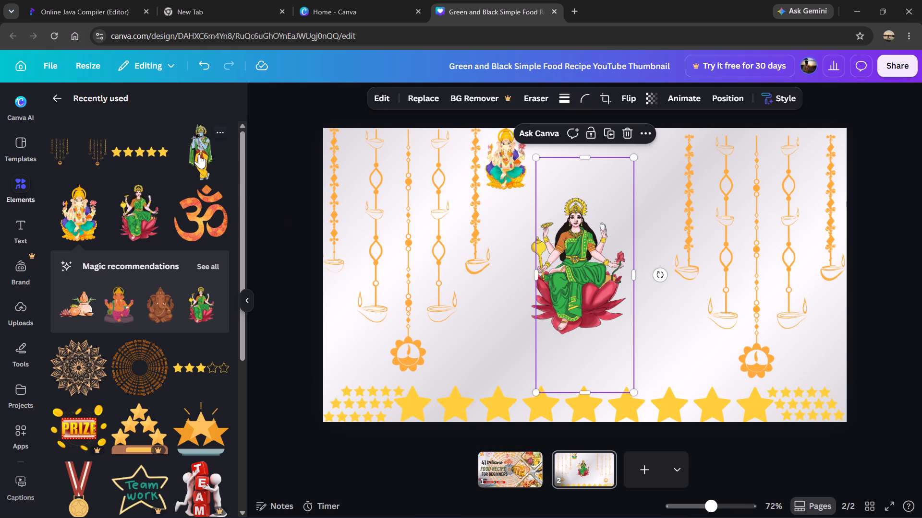
left_click_drag(634, 156, 612, 296)
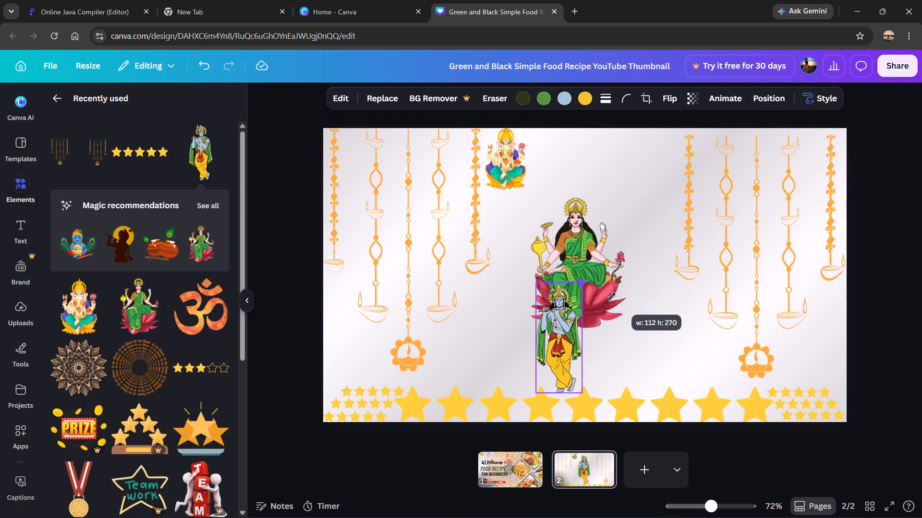
left_click_drag(612, 296, 609, 309)
left_click_drag(576, 357, 642, 222)
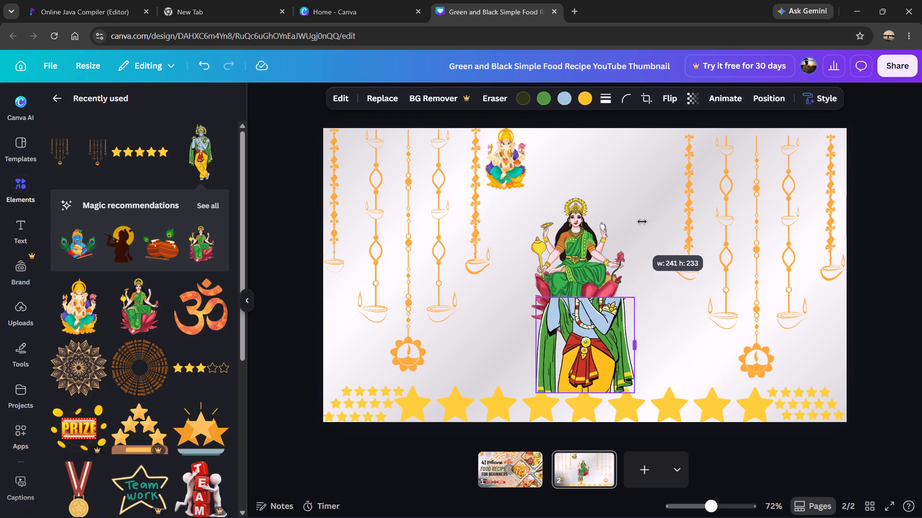
left_click_drag(642, 222, 586, 397)
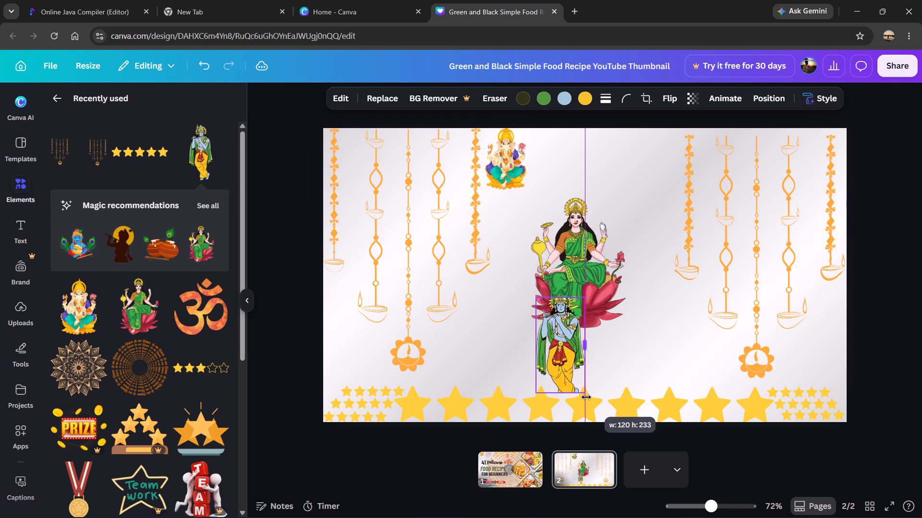
left_click_drag(586, 397, 574, 406)
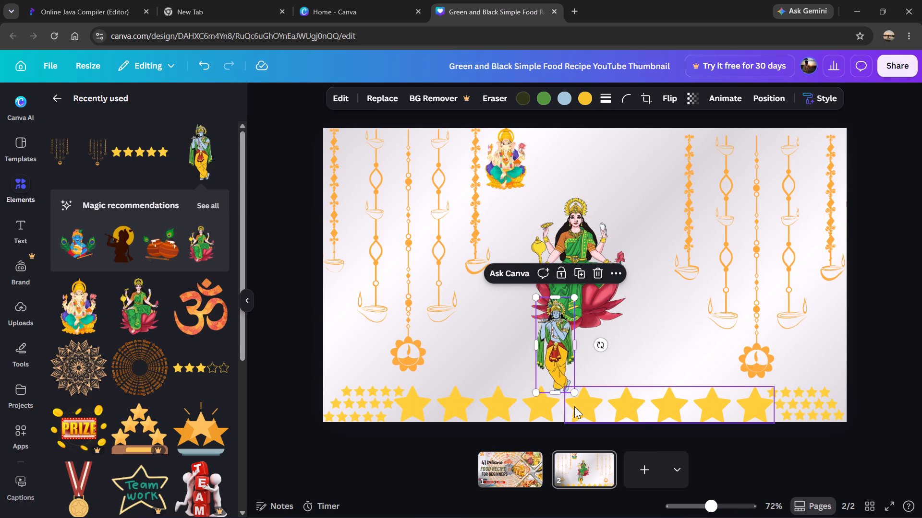
left_click_drag(548, 341, 660, 173)
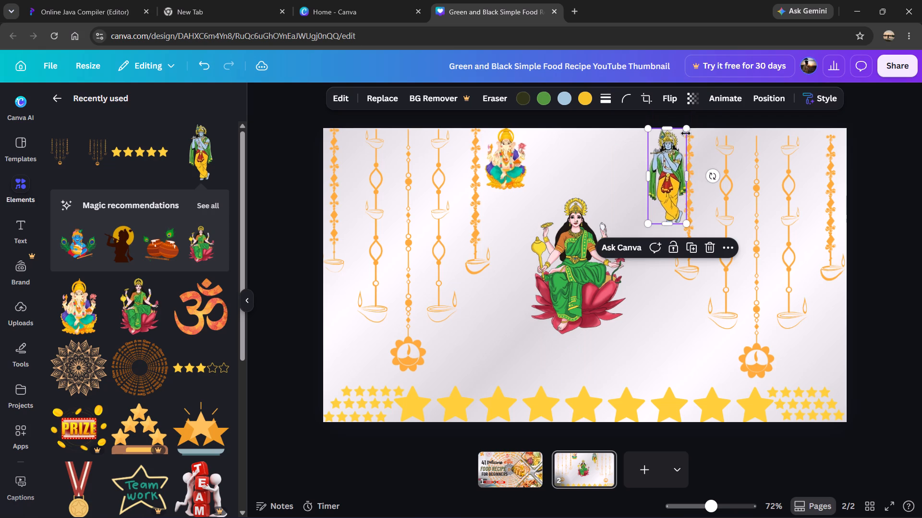
left_click_drag(687, 127, 677, 156)
left_click_drag(657, 199, 546, 177)
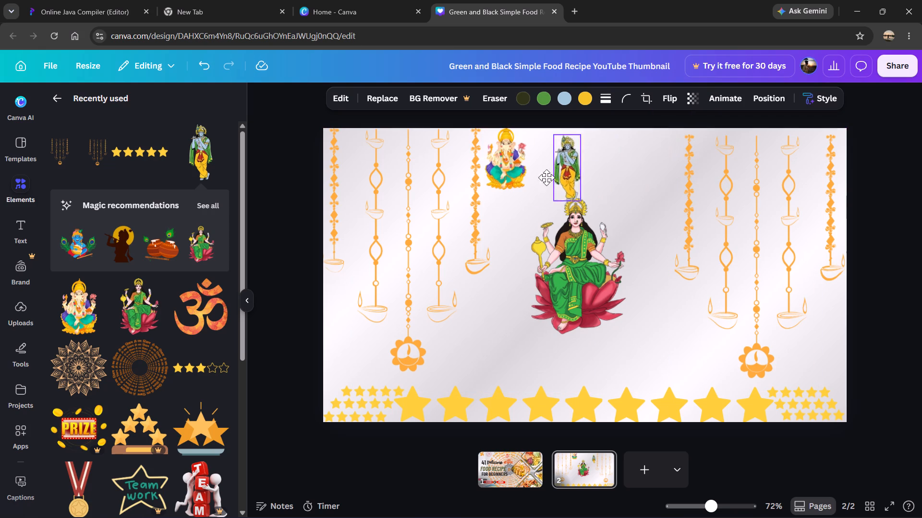
left_click_drag(546, 177, 507, 167)
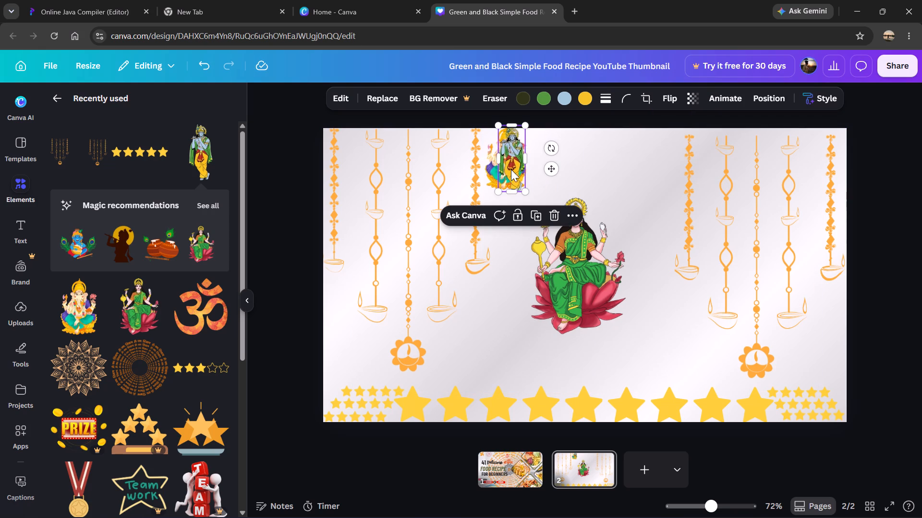
left_click_drag(513, 170, 668, 173)
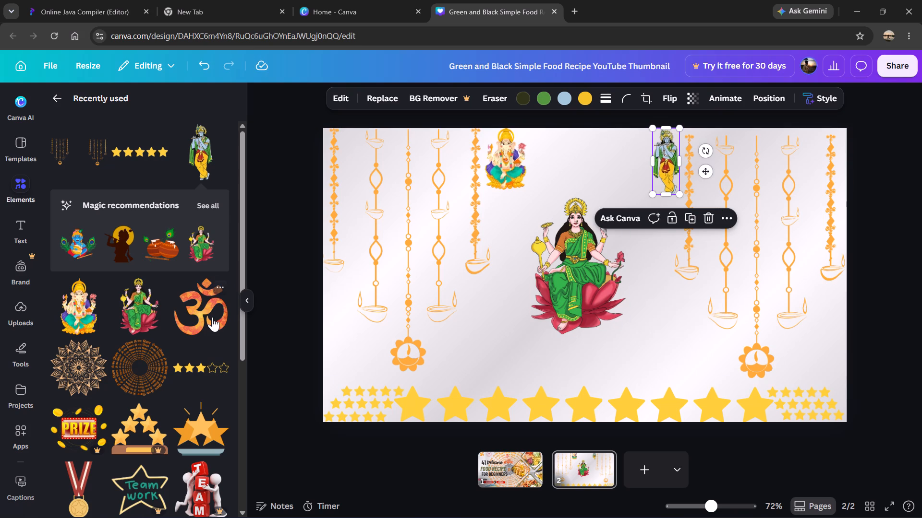
Insert the recently used orange Om symbol and place it at the page's top centre between Ganesha and Krishna.
left_click(212, 317)
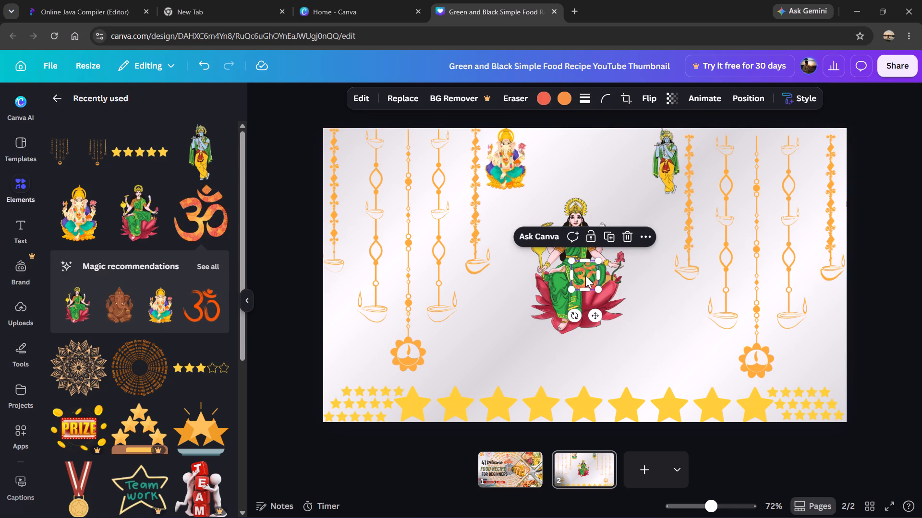
left_click_drag(583, 277, 584, 148)
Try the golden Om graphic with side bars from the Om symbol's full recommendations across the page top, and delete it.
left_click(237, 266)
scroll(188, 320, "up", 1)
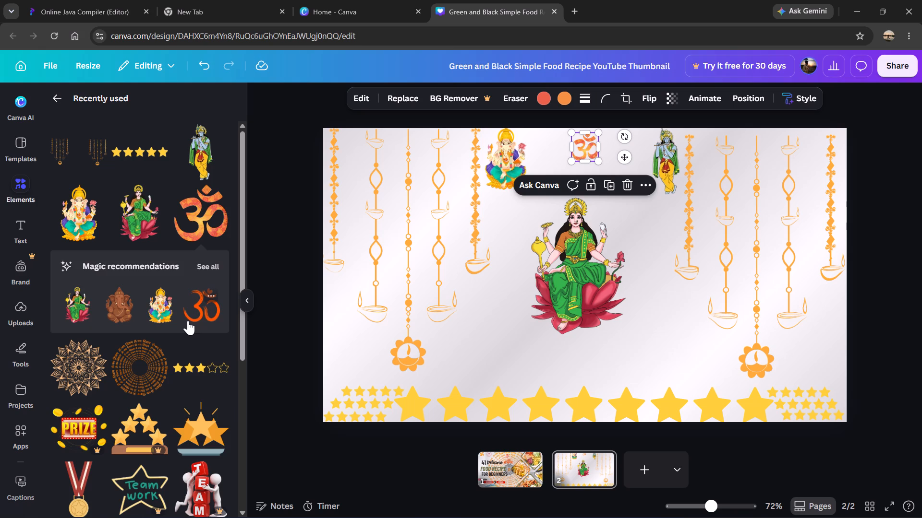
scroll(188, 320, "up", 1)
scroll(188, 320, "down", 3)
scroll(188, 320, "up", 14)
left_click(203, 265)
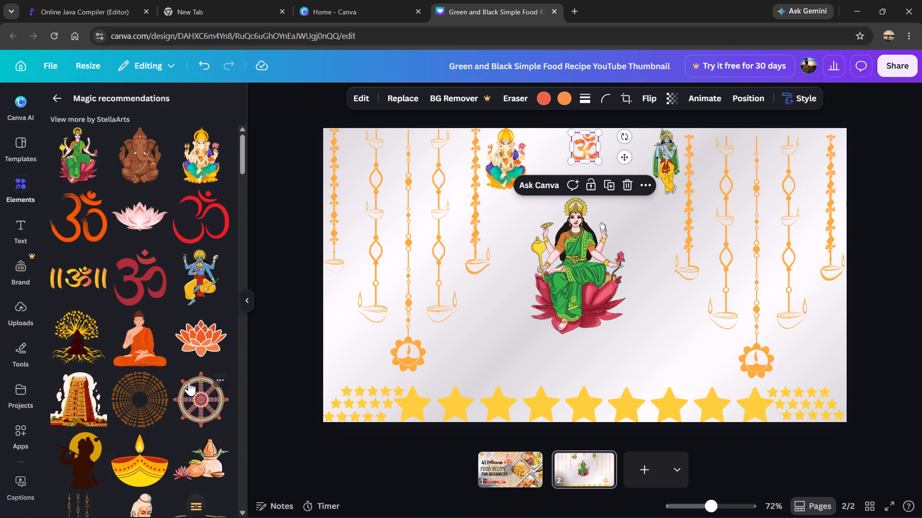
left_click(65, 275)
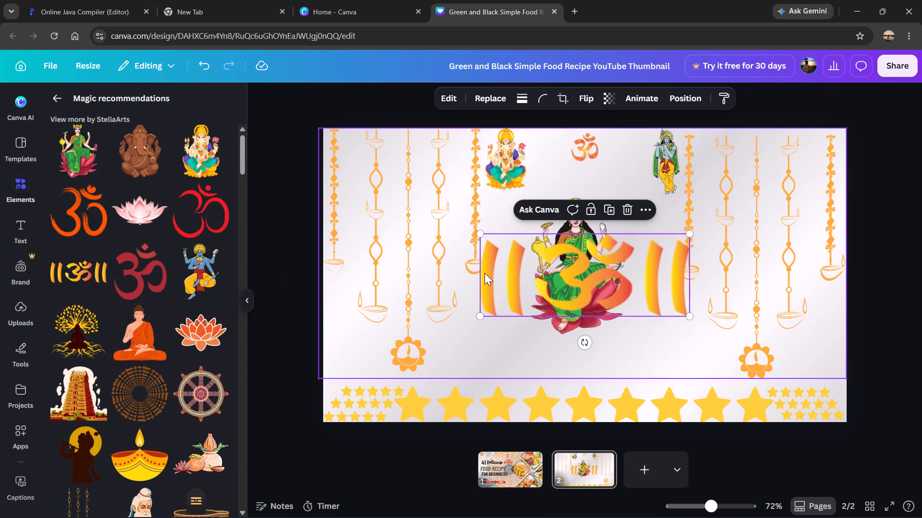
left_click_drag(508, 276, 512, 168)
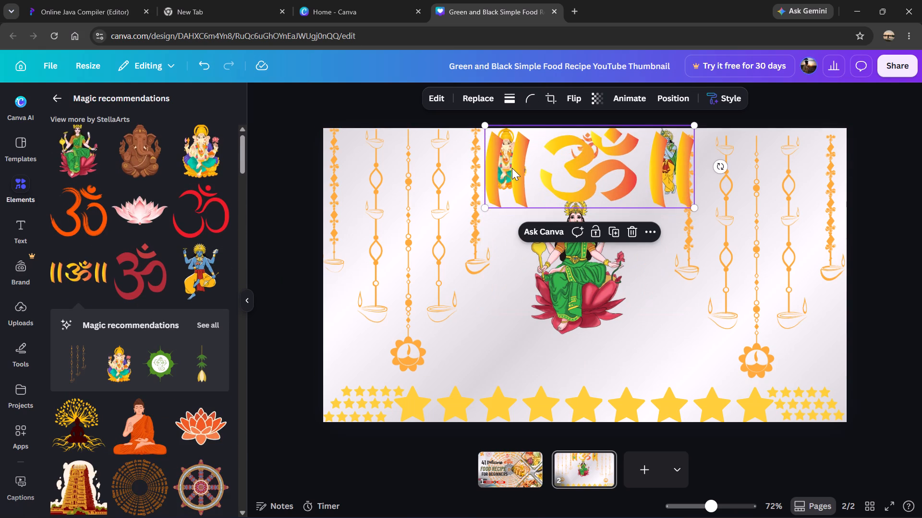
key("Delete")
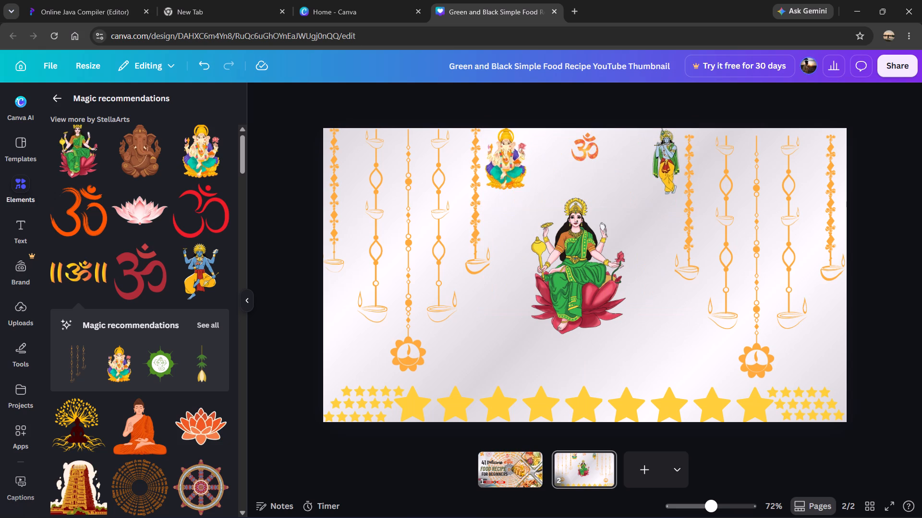
Insert the orange lotus graphic, move it over Lakshmi and down onto a new third page, and delete the lotus.
left_click(205, 415)
left_click_drag(619, 270, 629, 316)
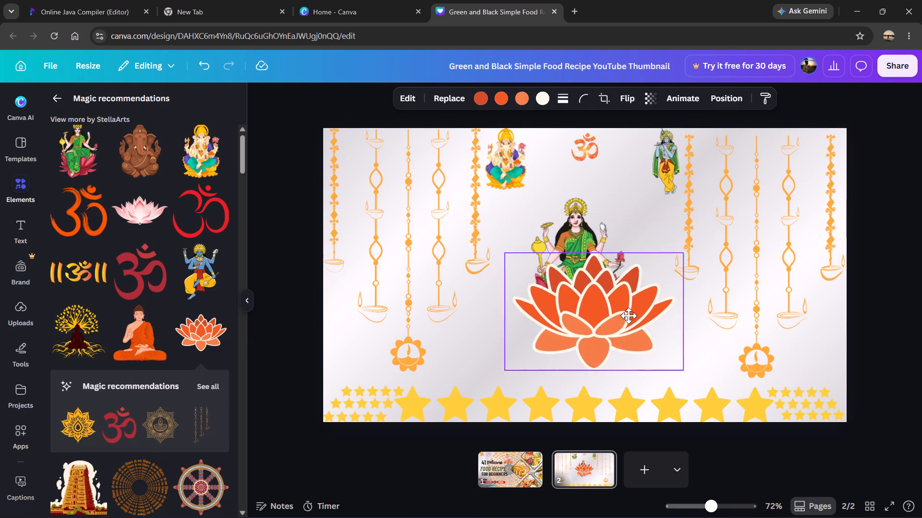
left_click_drag(629, 316, 612, 305)
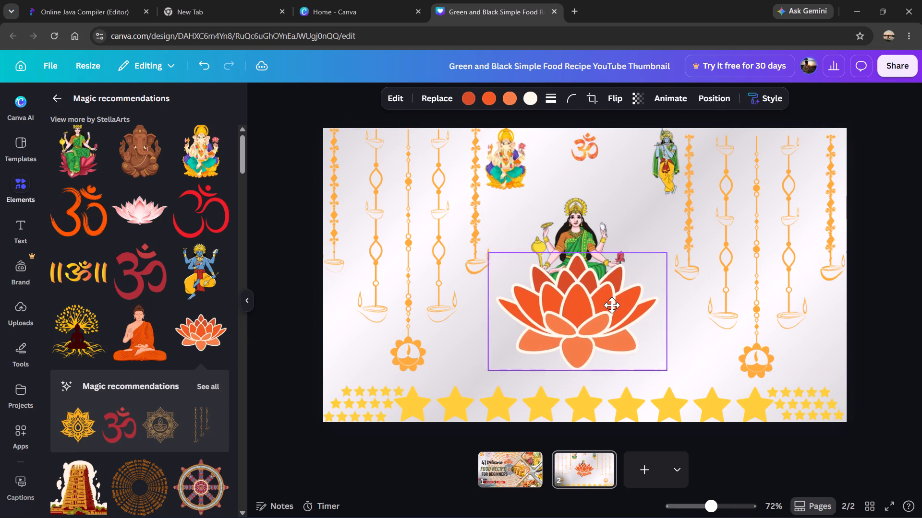
left_click_drag(612, 305, 630, 484)
key("Delete")
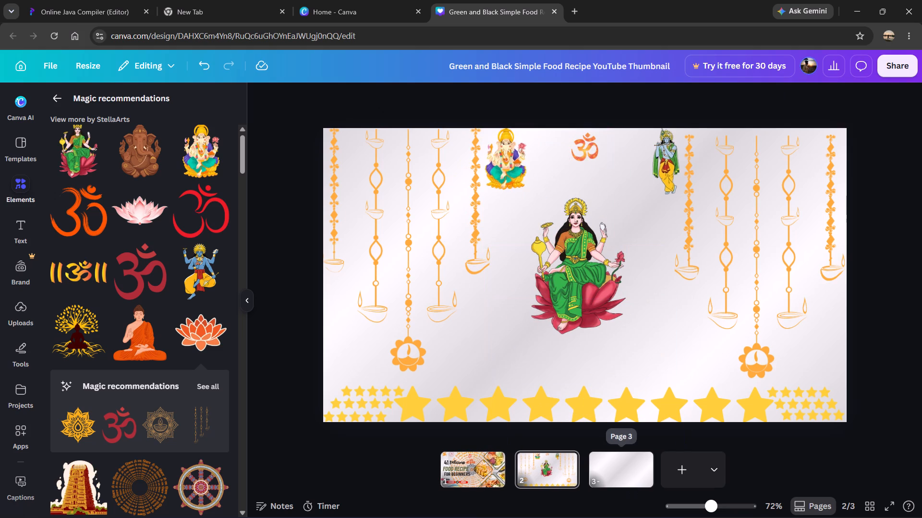
Insert the three drummers graphic from the recommendations, shrink it and place it above the stars, beside the right-hand garland's lowest ornament.
scroll(138, 384, "down", 4)
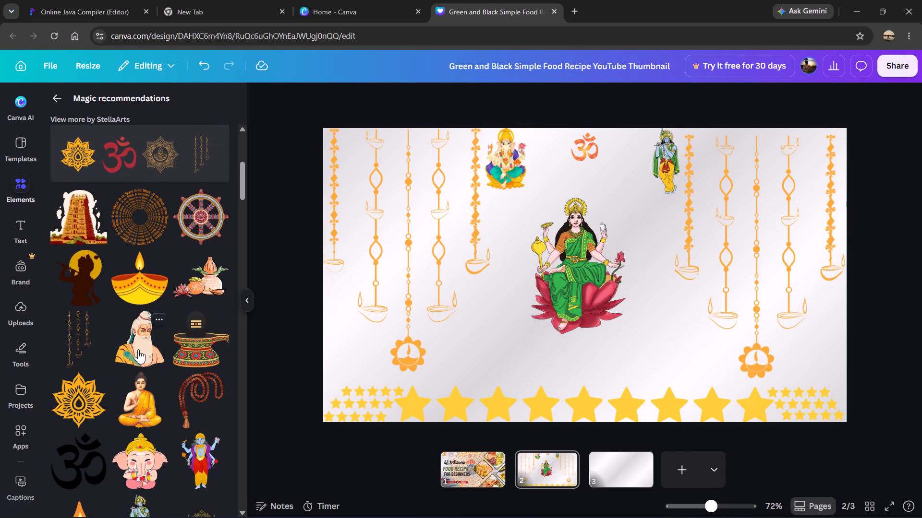
scroll(190, 342, "down", 2)
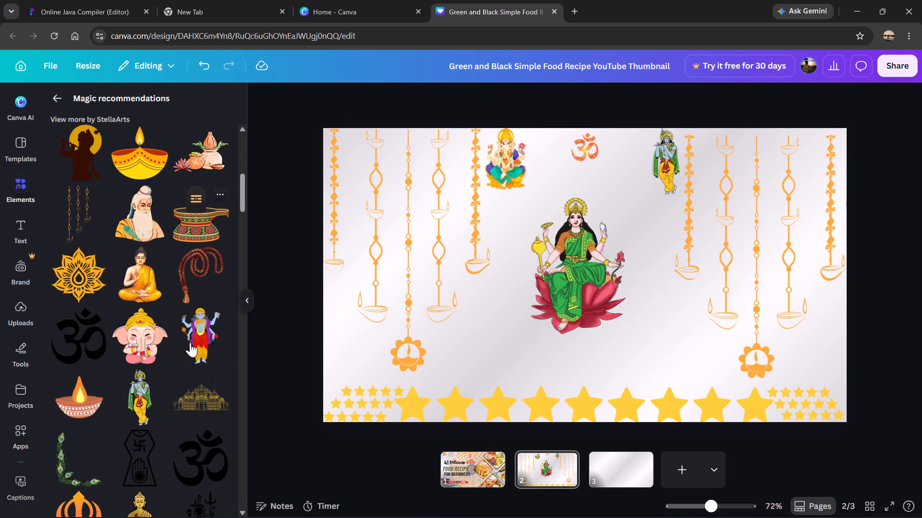
scroll(190, 342, "down", 2)
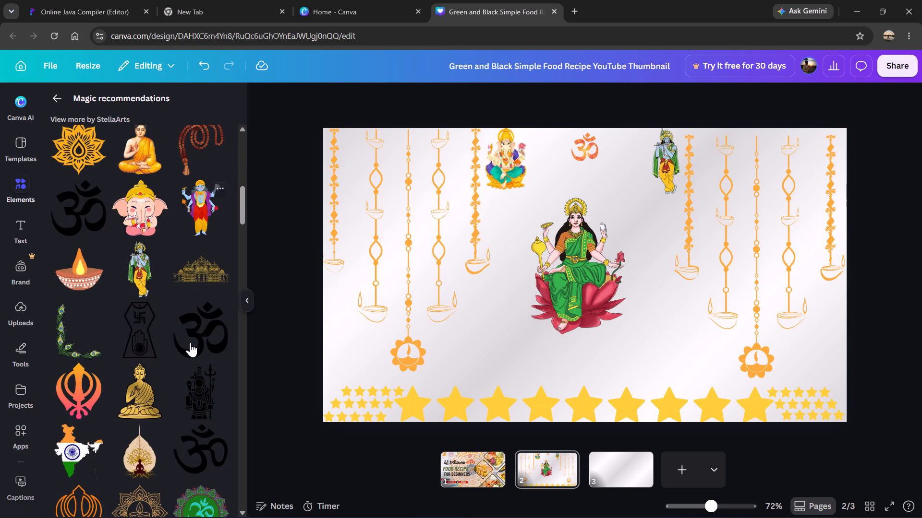
scroll(190, 342, "down", 1)
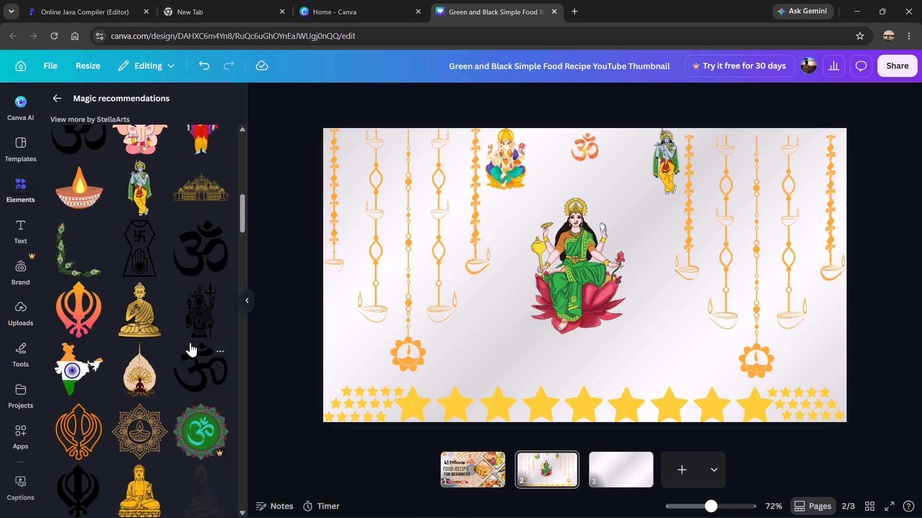
scroll(190, 342, "down", 5)
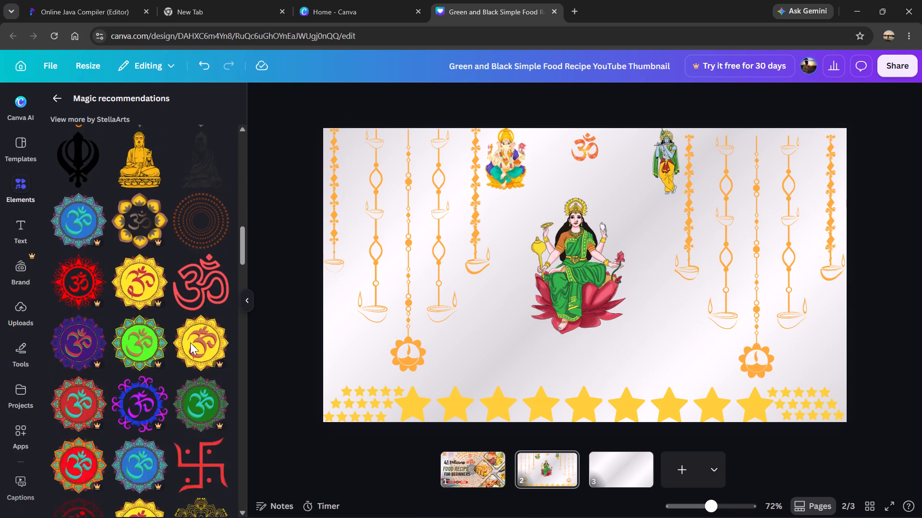
scroll(190, 342, "down", 14)
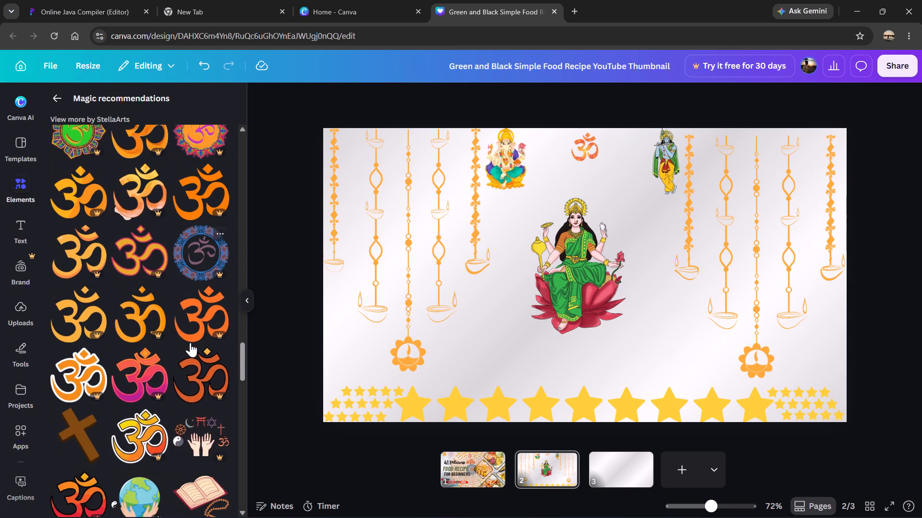
scroll(190, 342, "down", 4)
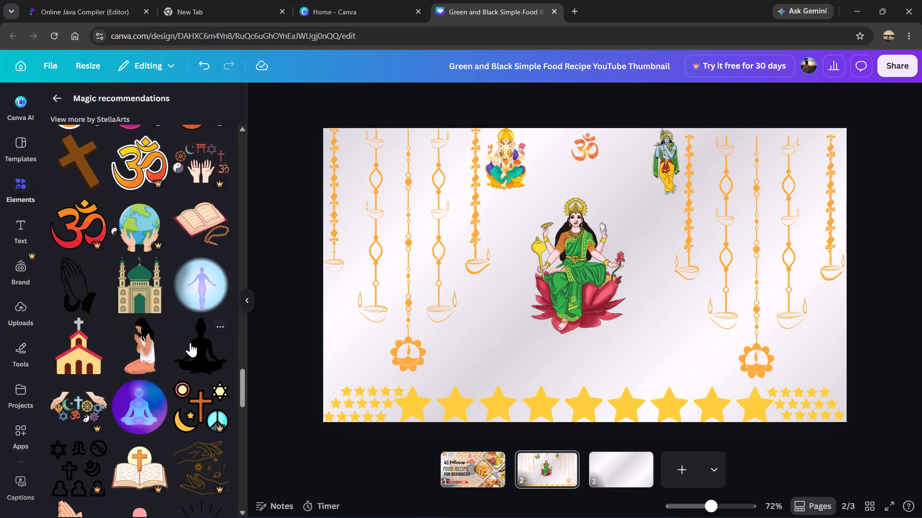
scroll(190, 342, "down", 4)
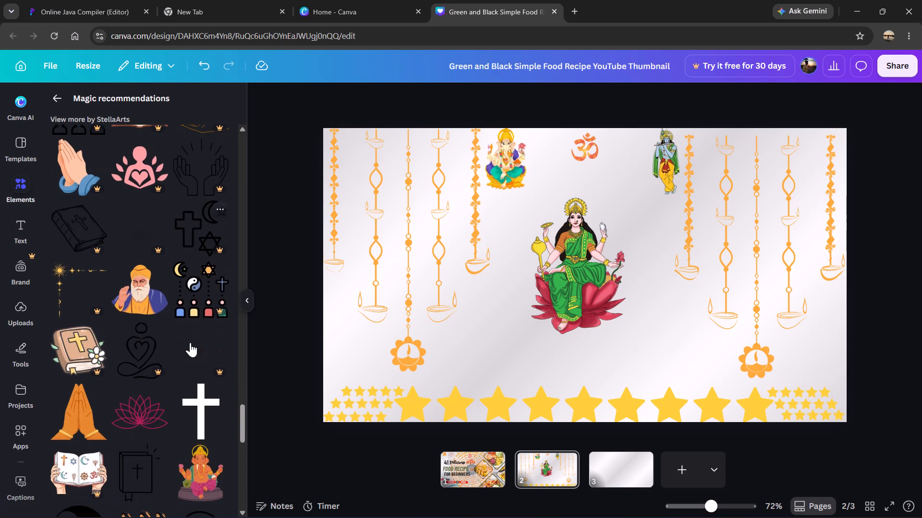
scroll(190, 342, "down", 1)
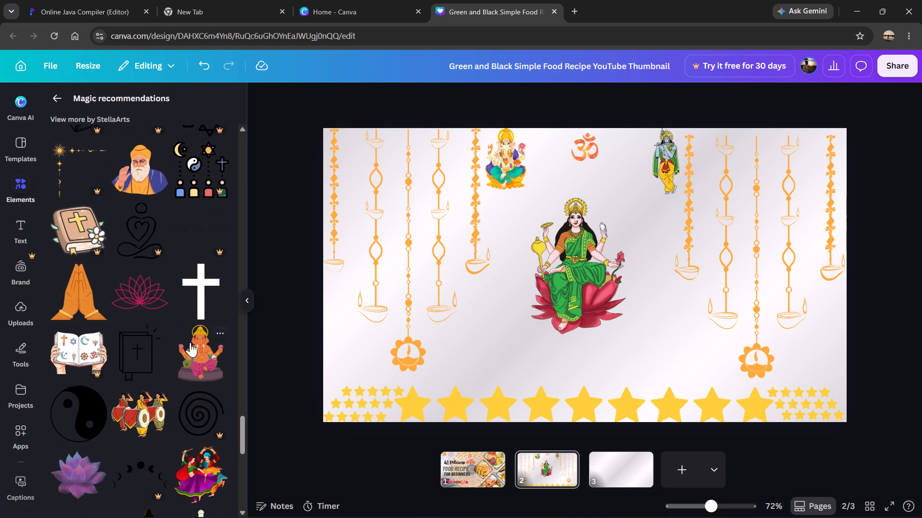
scroll(190, 342, "down", 3)
left_click(152, 225)
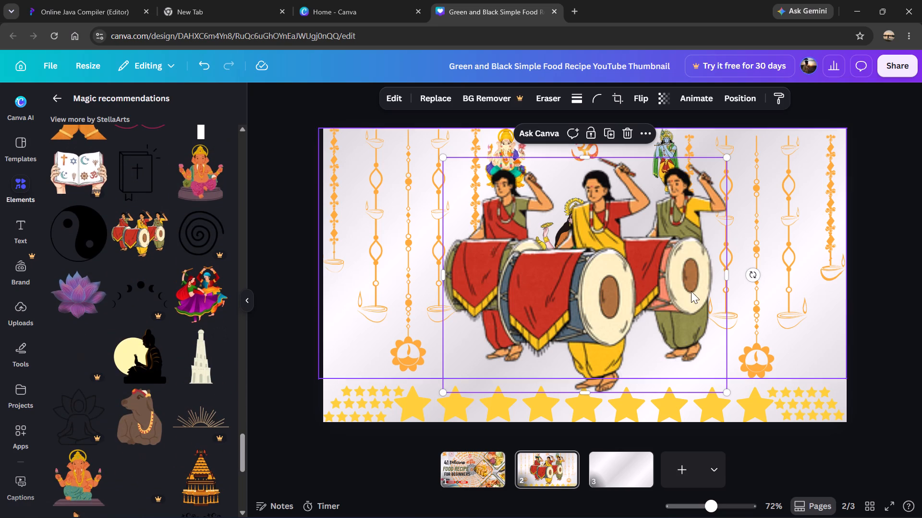
left_click_drag(724, 157, 607, 352)
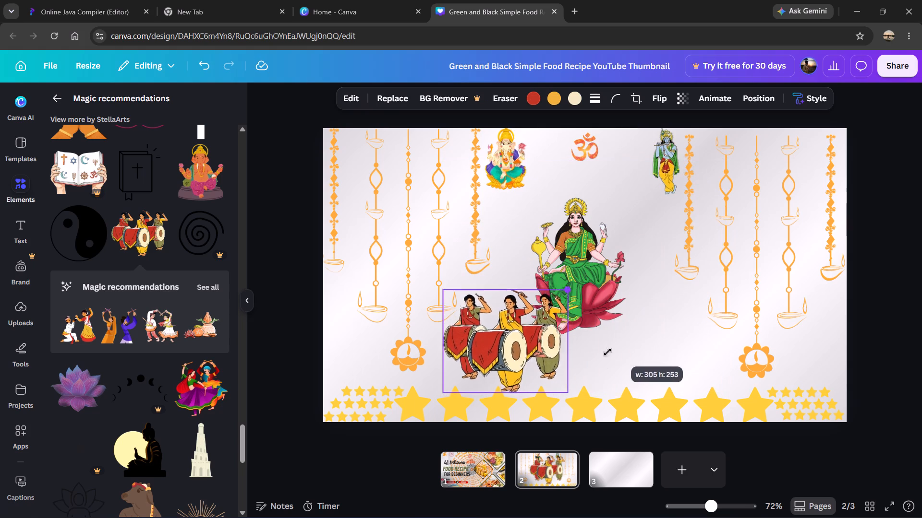
left_click_drag(607, 352, 541, 379)
left_click_drag(454, 360, 674, 355)
left_click(898, 352)
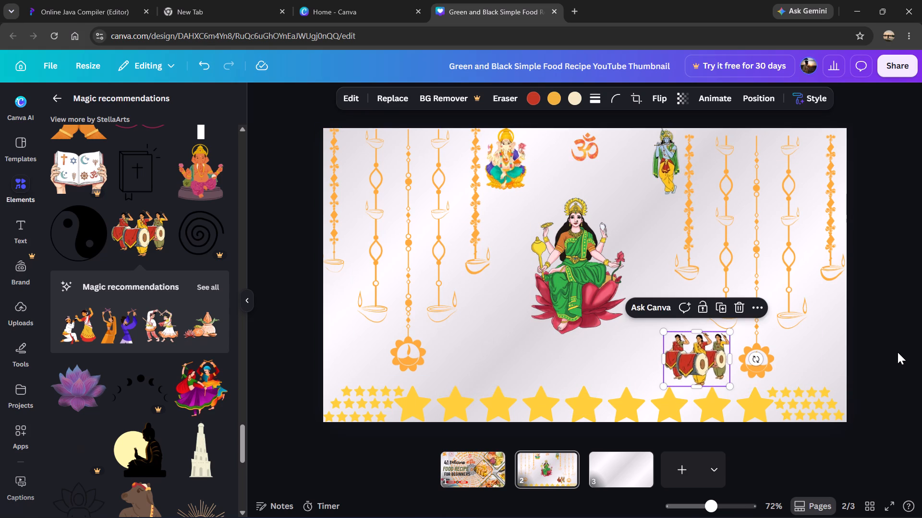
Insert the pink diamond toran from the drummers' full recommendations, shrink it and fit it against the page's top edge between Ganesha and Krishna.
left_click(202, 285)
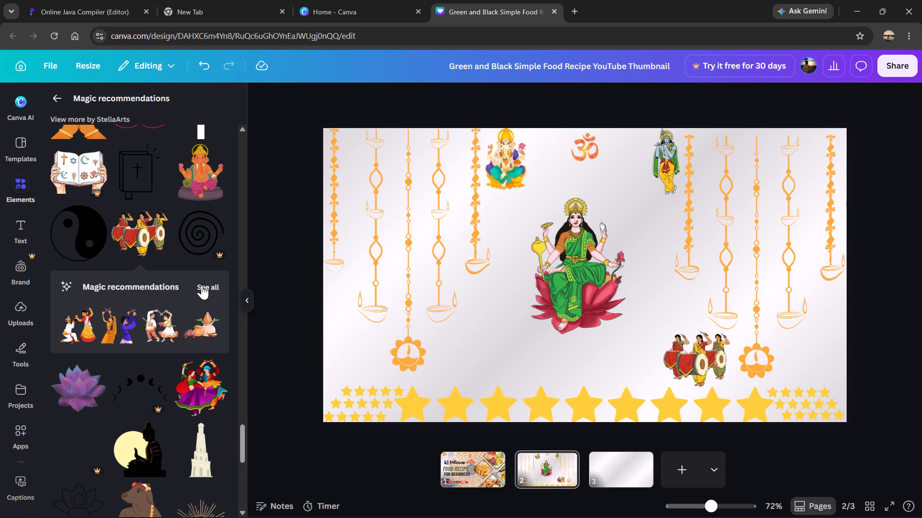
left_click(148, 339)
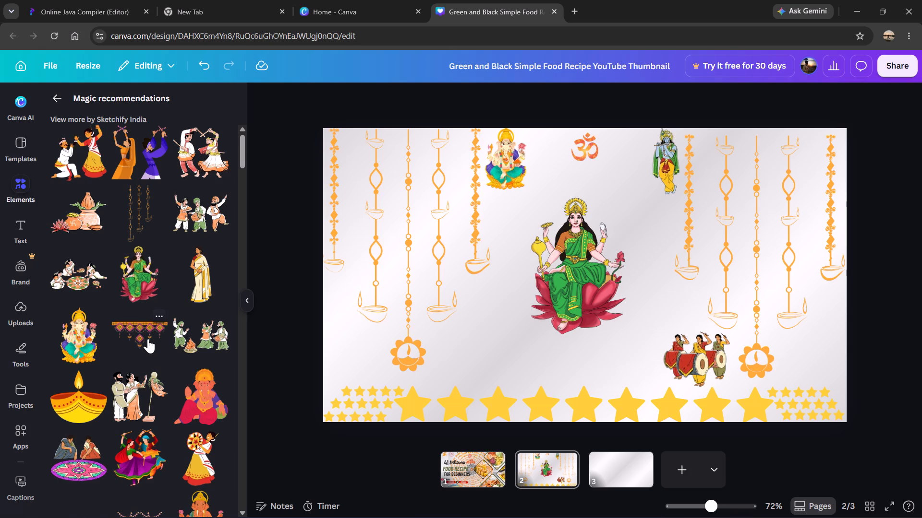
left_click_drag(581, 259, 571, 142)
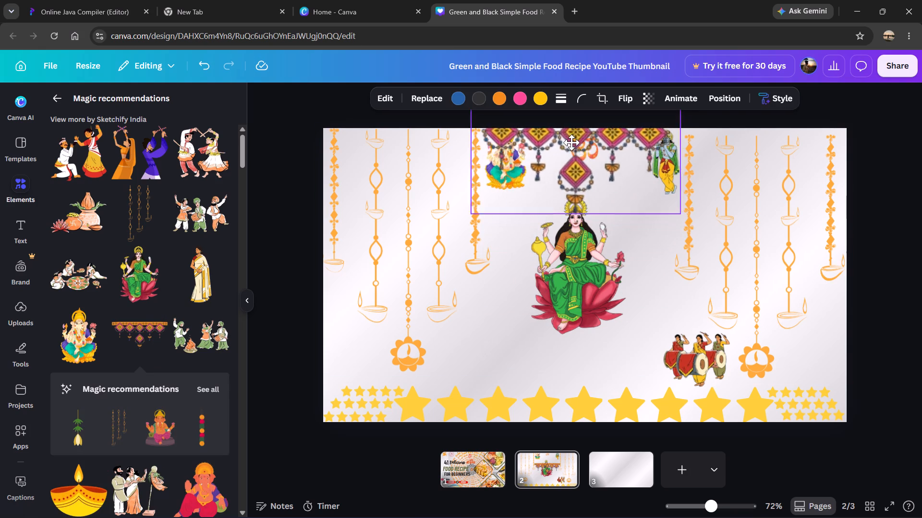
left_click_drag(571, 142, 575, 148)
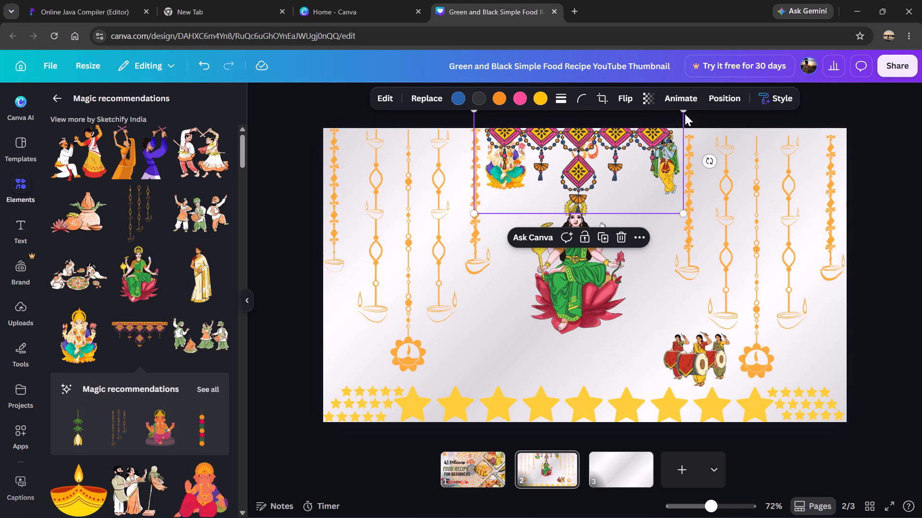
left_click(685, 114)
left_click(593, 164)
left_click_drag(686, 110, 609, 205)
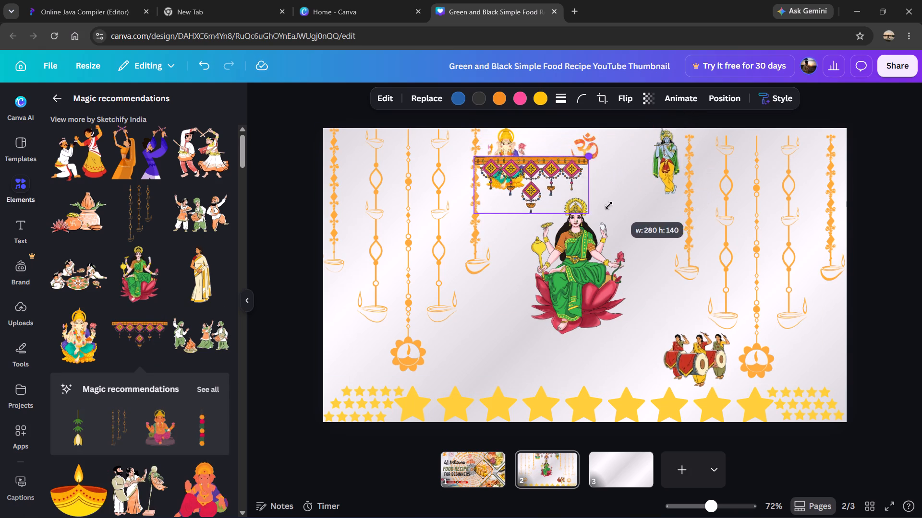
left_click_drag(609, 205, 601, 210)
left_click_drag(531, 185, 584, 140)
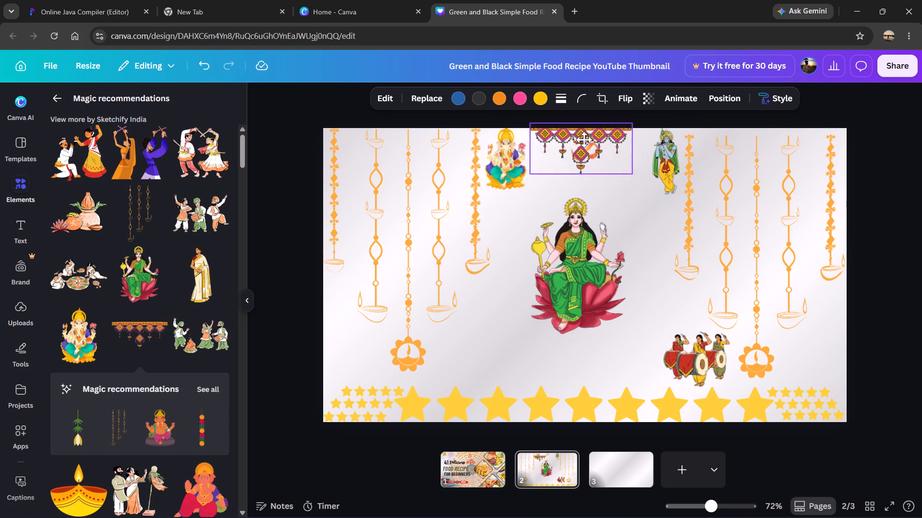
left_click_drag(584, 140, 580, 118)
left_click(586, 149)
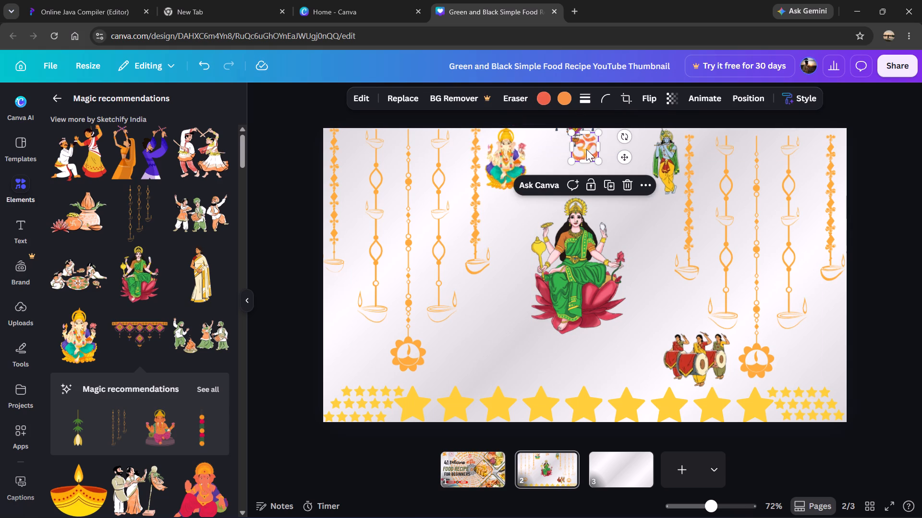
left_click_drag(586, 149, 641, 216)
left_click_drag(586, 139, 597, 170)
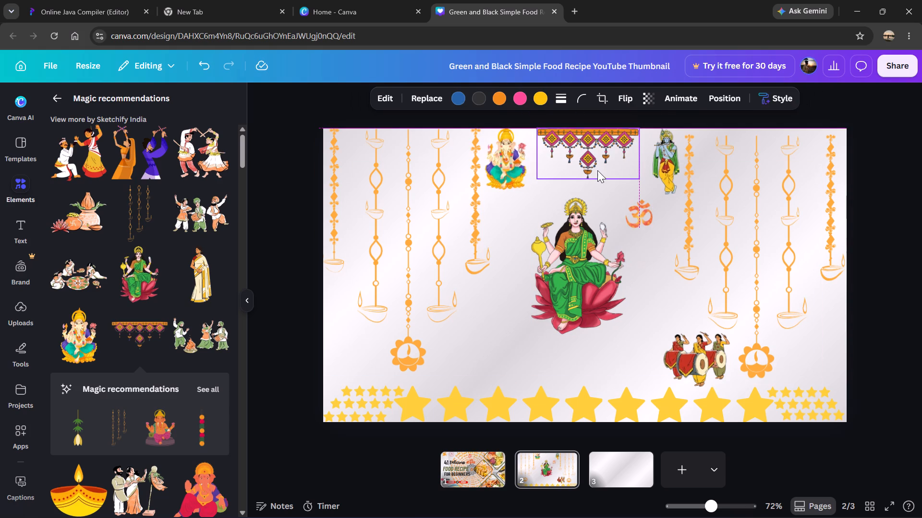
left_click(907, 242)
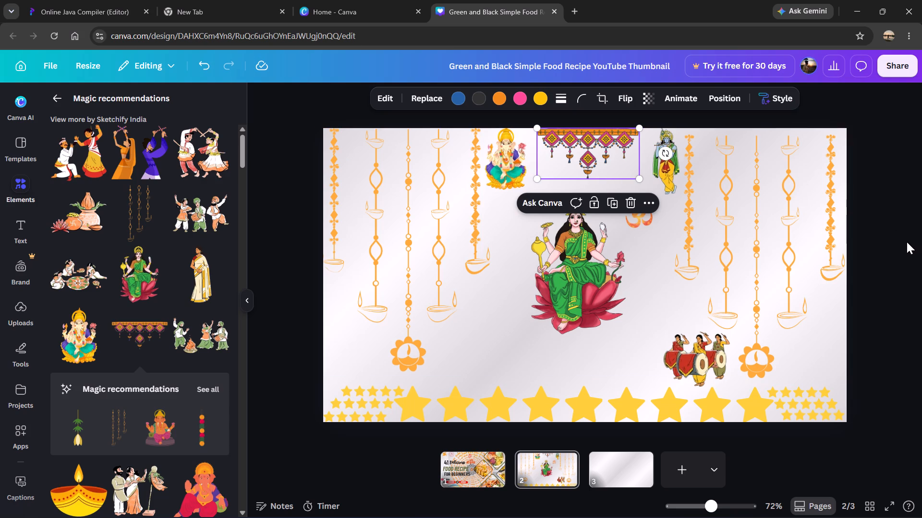
Move the Om symbol to just below the toran beside Ganesha and delete it.
left_click_drag(649, 215, 578, 188)
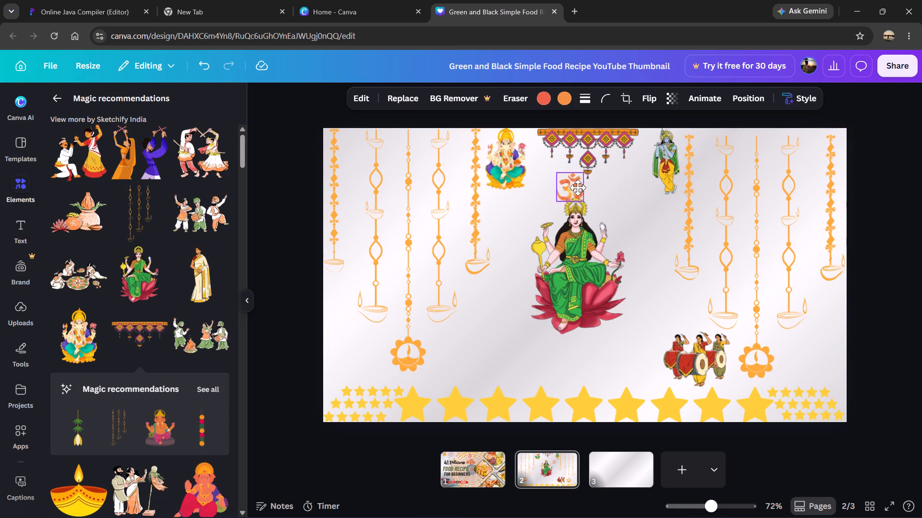
left_click_drag(578, 188, 563, 177)
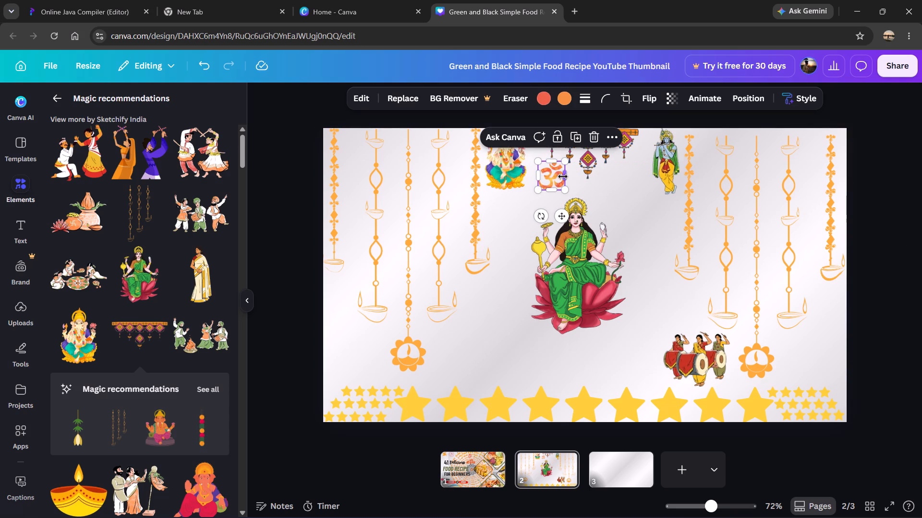
key("Delete")
Browse the toran's full recommendations and insert the hanging garland of cream flowers with green buds.
left_click(202, 386)
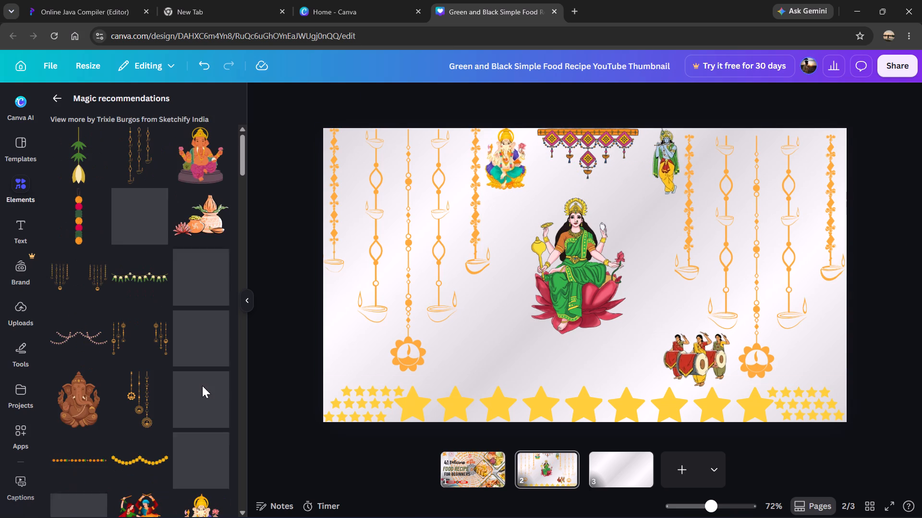
left_click_drag(202, 386, 197, 386)
scroll(197, 386, "down", 1)
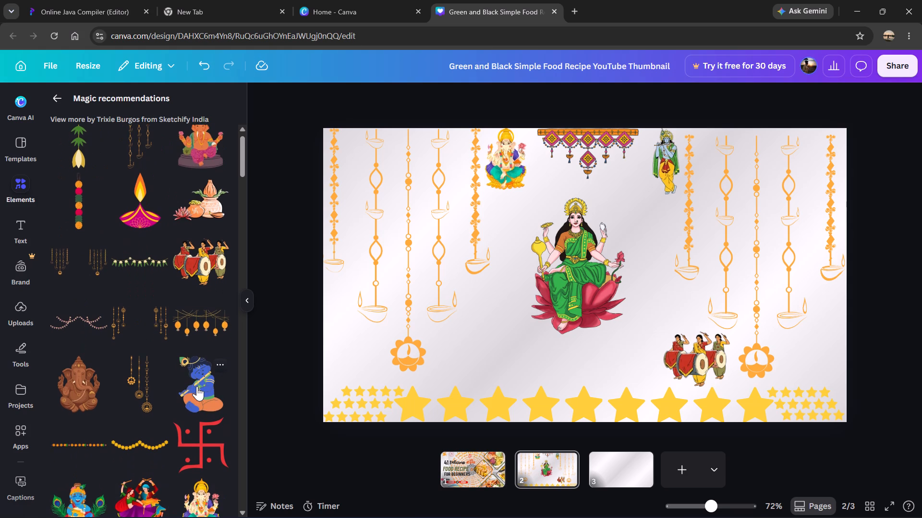
scroll(197, 386, "down", 1)
scroll(138, 304, "down", 1)
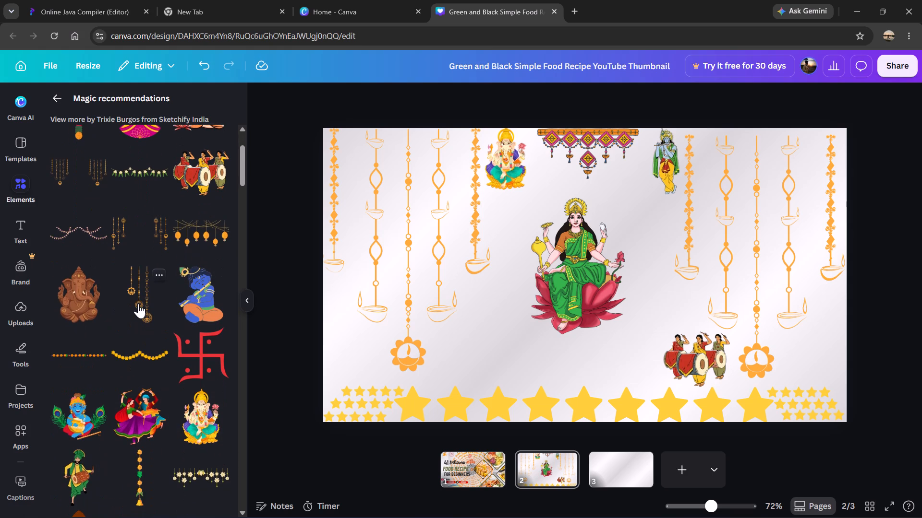
scroll(138, 304, "down", 4)
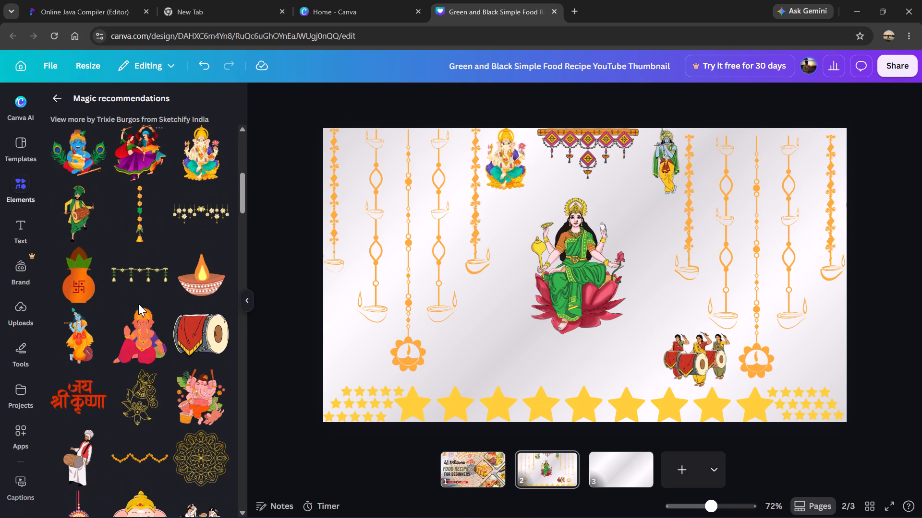
left_click(196, 207)
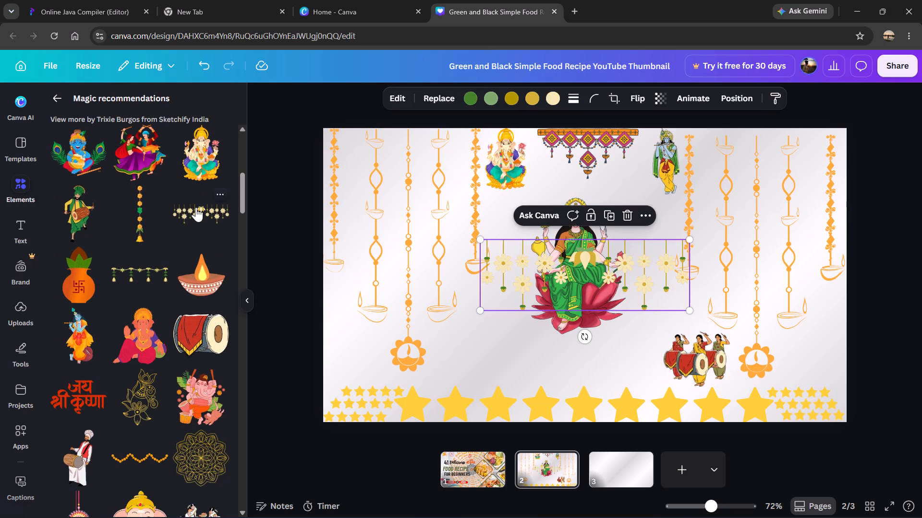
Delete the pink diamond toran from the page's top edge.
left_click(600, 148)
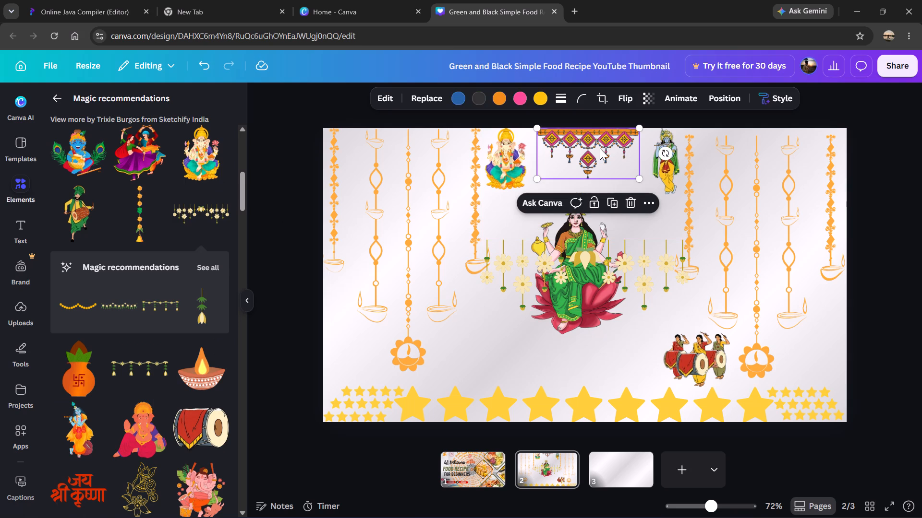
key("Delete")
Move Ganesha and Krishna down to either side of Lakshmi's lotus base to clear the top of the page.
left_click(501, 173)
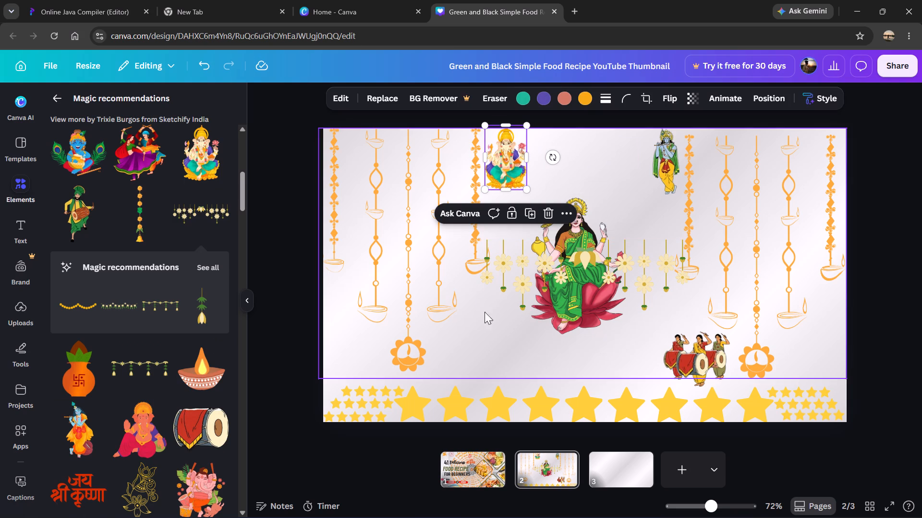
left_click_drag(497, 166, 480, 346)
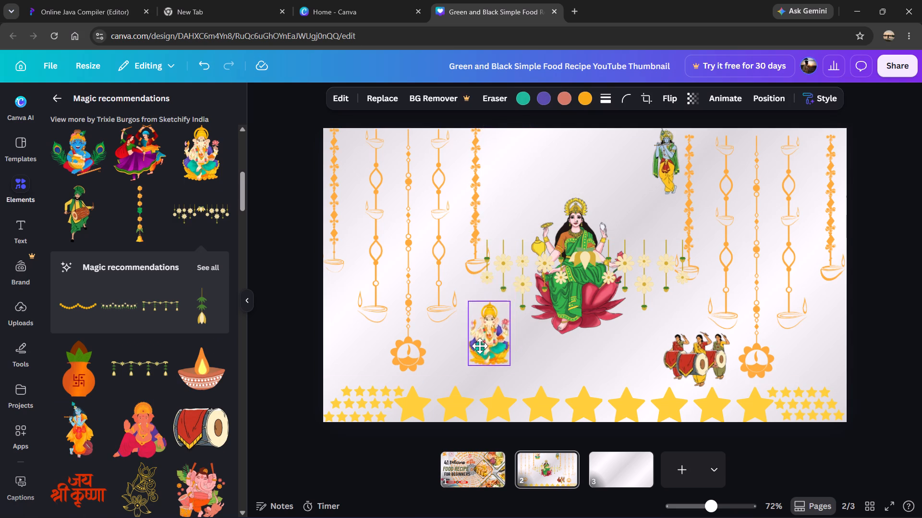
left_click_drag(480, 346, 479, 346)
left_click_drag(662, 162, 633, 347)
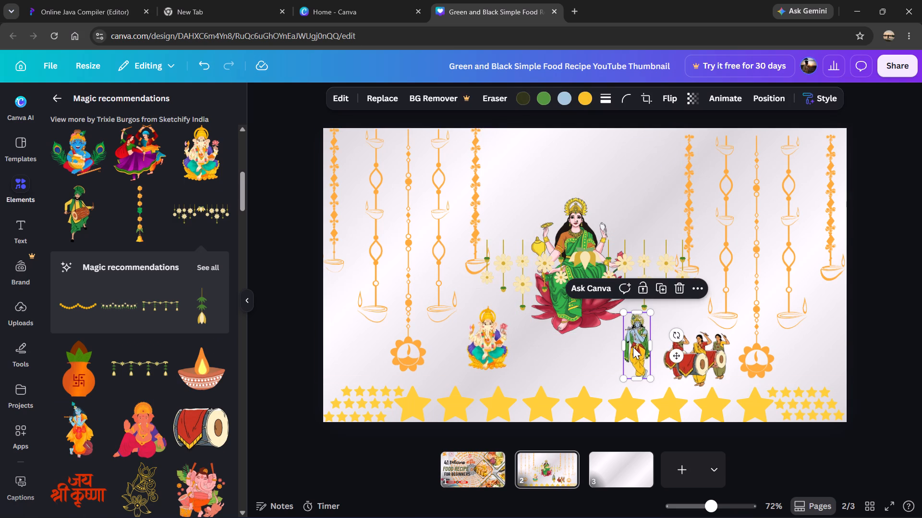
Move the cream flower garland to the page's top edge, shrink it slightly and centre it above Lakshmi between the orange lamp garlands.
left_click_drag(616, 269, 613, 160)
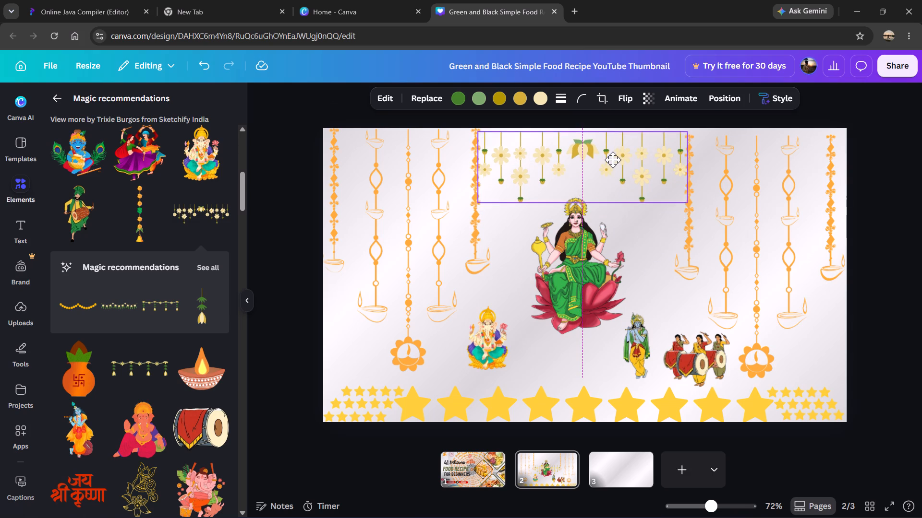
left_click_drag(613, 160, 614, 159)
left_click(614, 159)
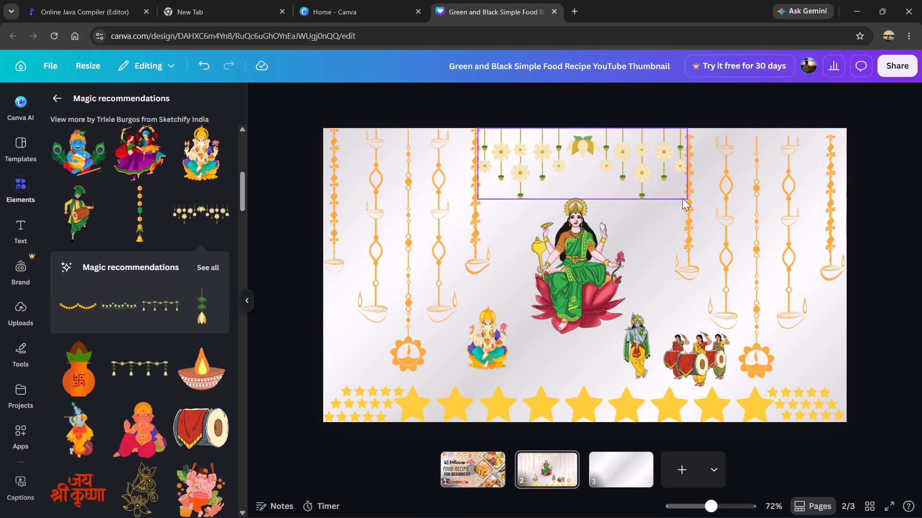
left_click(638, 181)
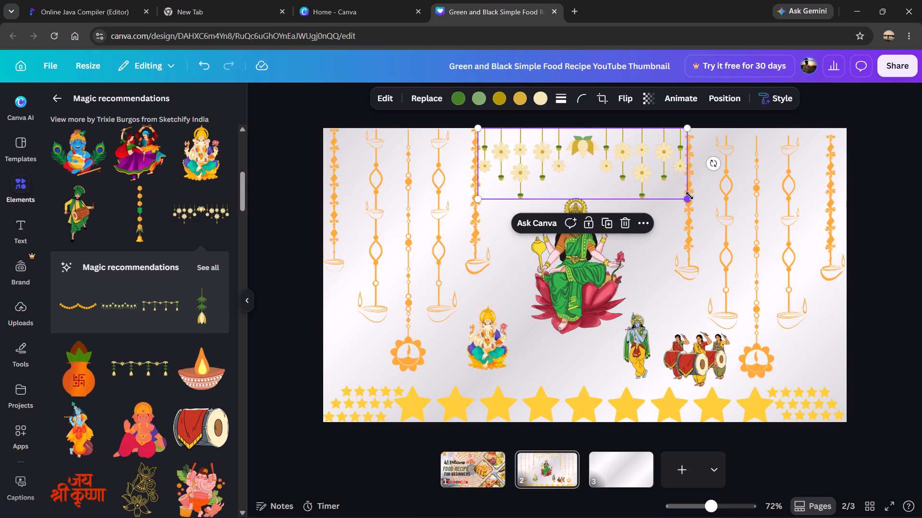
left_click_drag(690, 196, 710, 157)
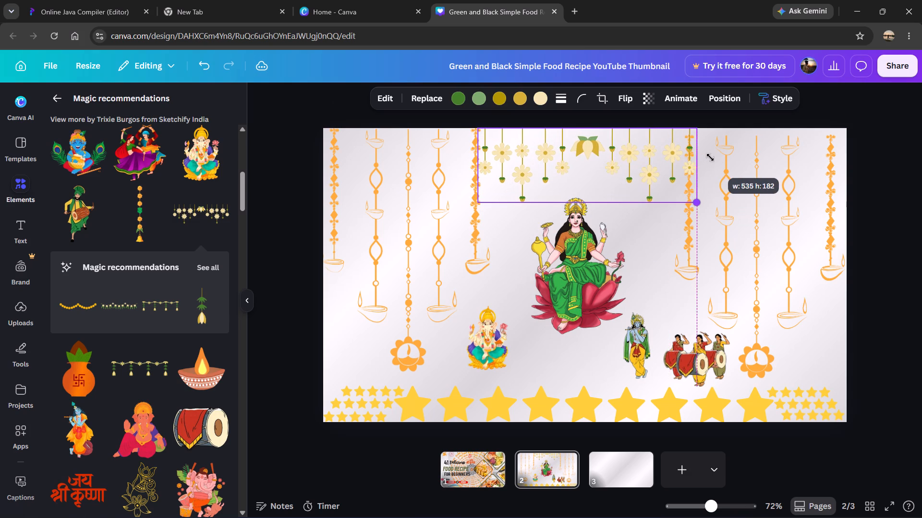
left_click_drag(710, 157, 699, 162)
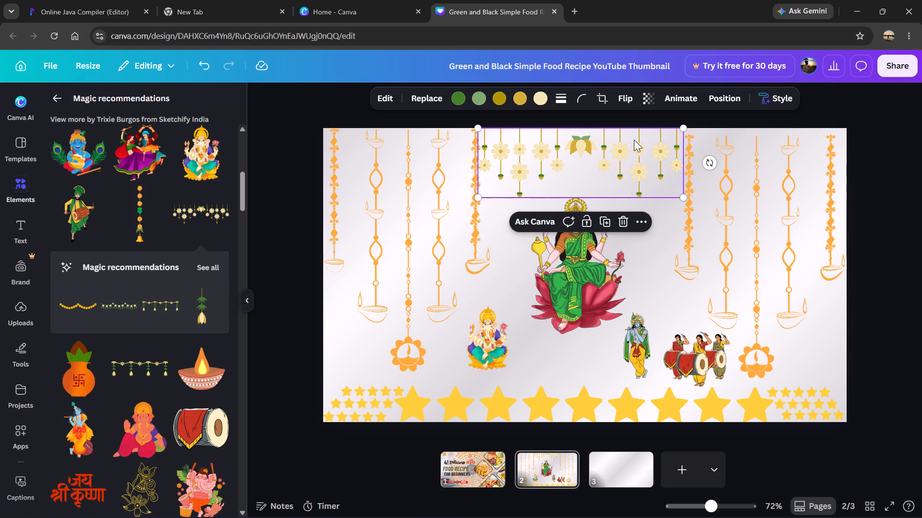
left_click_drag(634, 140, 638, 135)
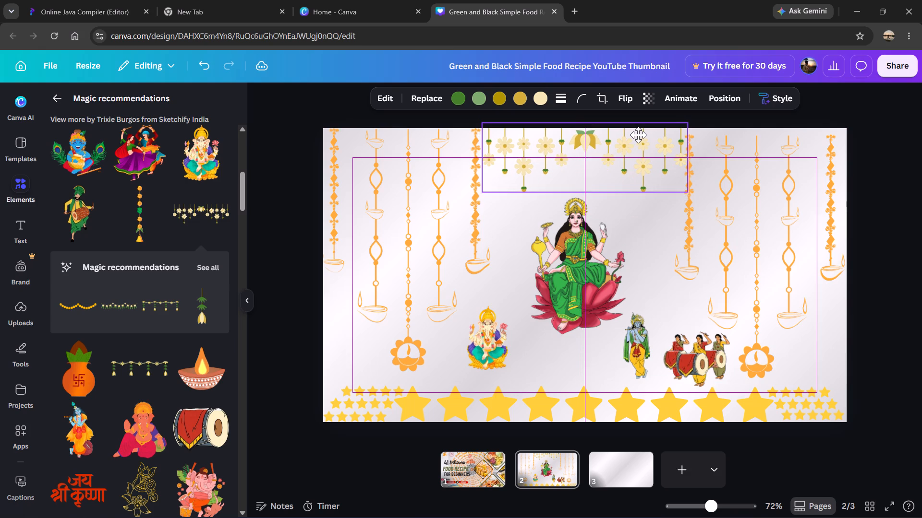
left_click_drag(638, 135, 639, 135)
left_click(921, 314)
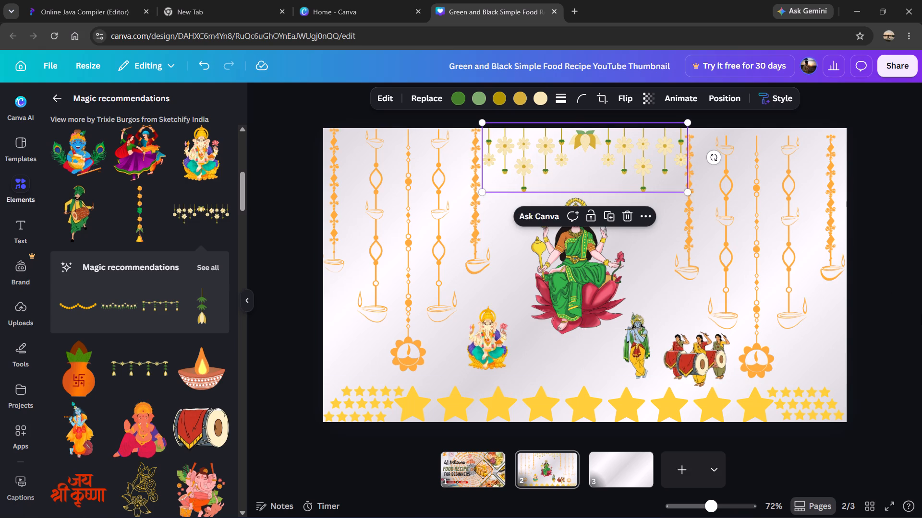
Move Ganesha up beneath the left end of the cream flower garland and shrink him to fit beside Lakshmi.
left_click_drag(489, 340, 503, 215)
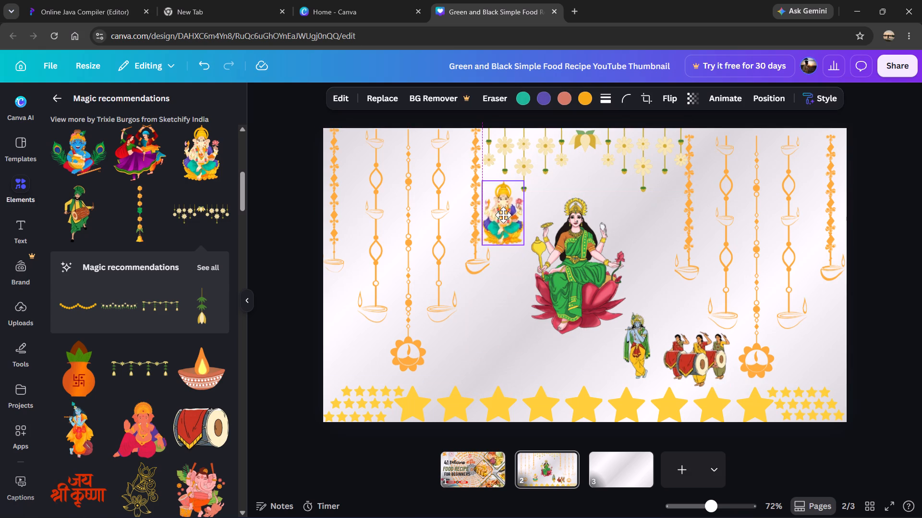
left_click_drag(503, 215, 504, 214)
left_click_drag(522, 180, 519, 188)
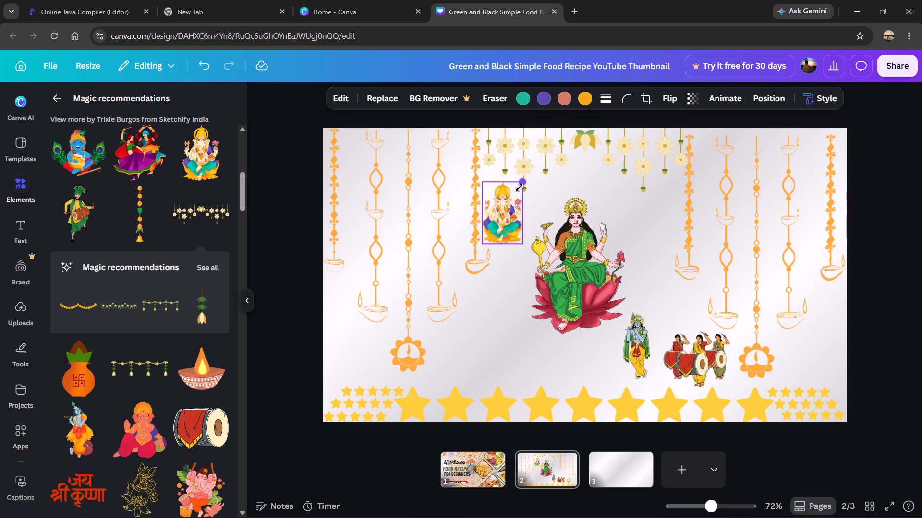
left_click_drag(519, 188, 515, 198)
left_click_drag(503, 217, 508, 198)
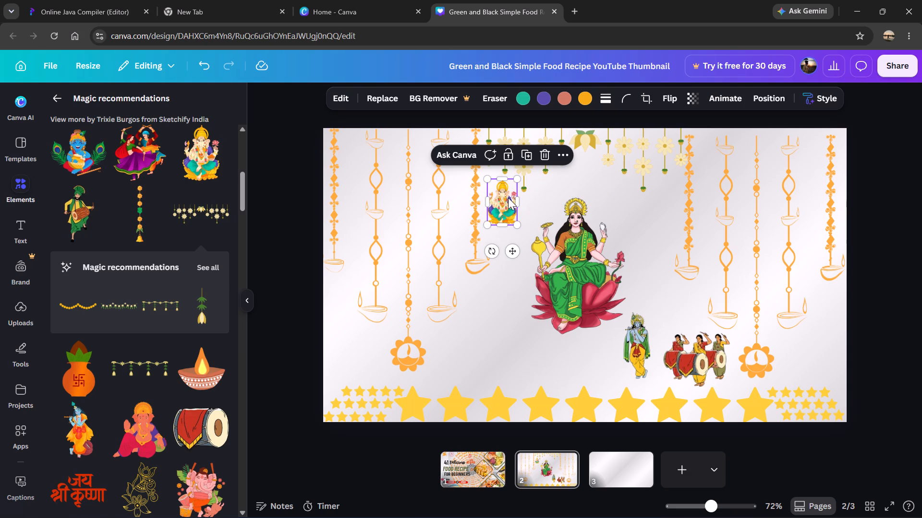
Try Krishna beneath the right end of the cream flower garland, opposite Ganesha, and delete him.
left_click_drag(642, 332, 660, 200)
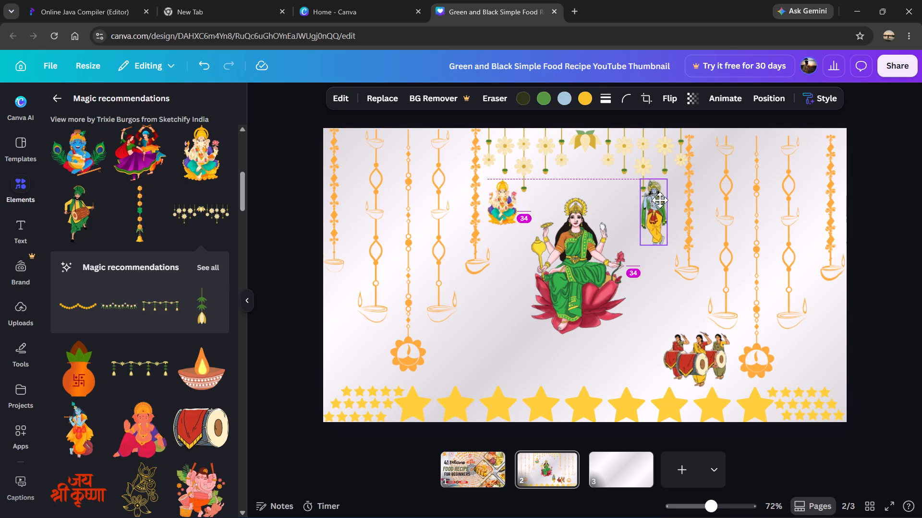
left_click_drag(660, 200, 660, 198)
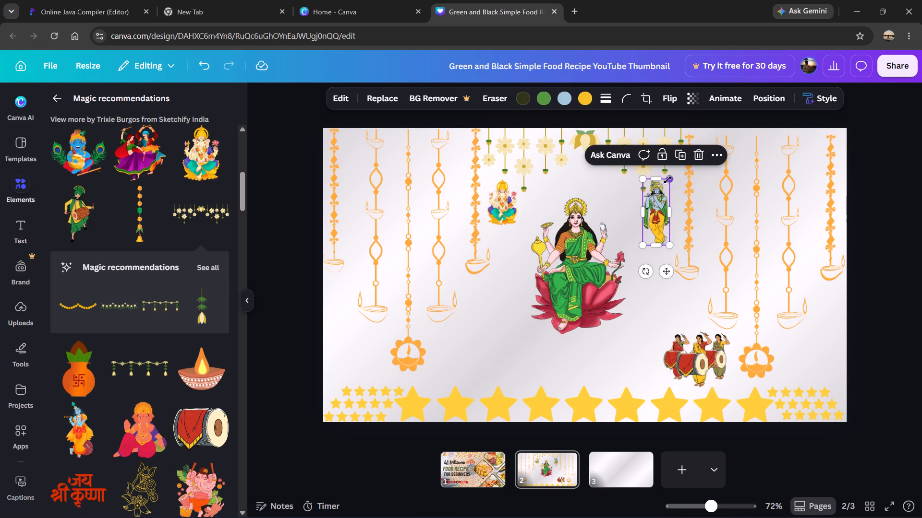
key("Delete")
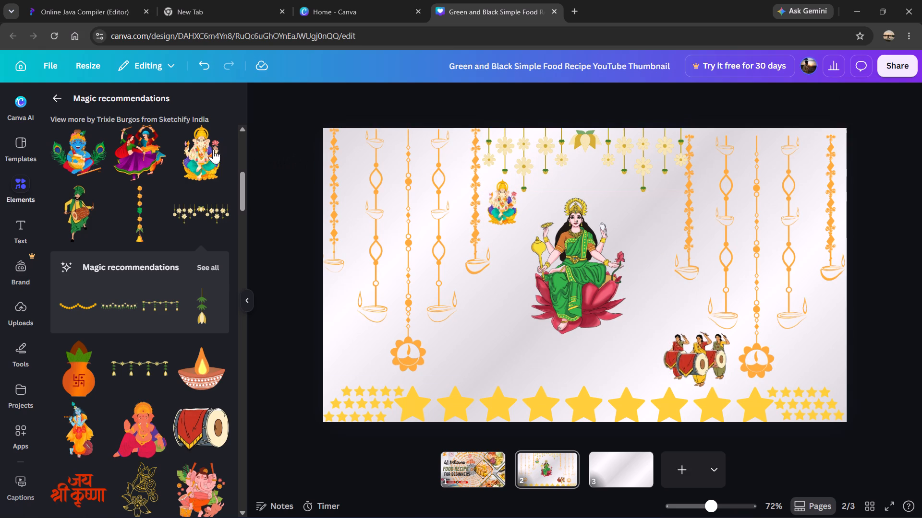
left_click(206, 152)
left_click_drag(588, 271, 616, 259)
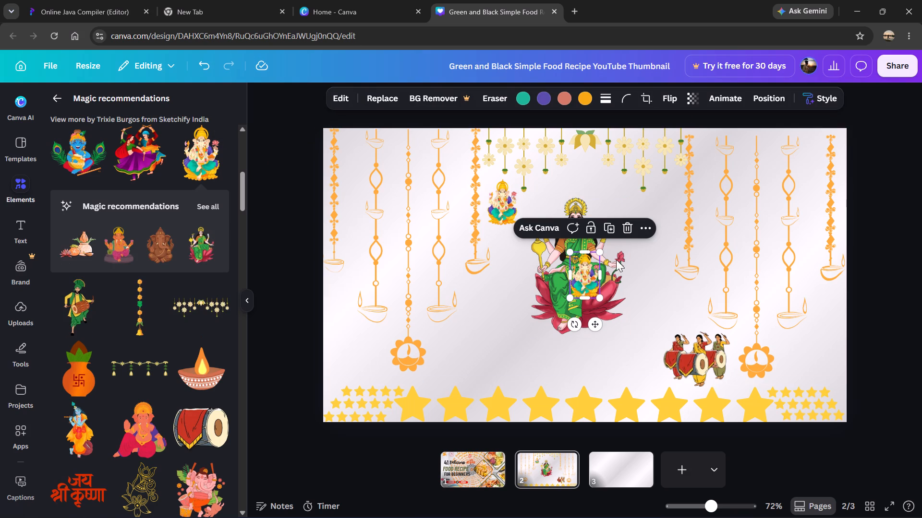
left_click_drag(616, 259, 668, 194)
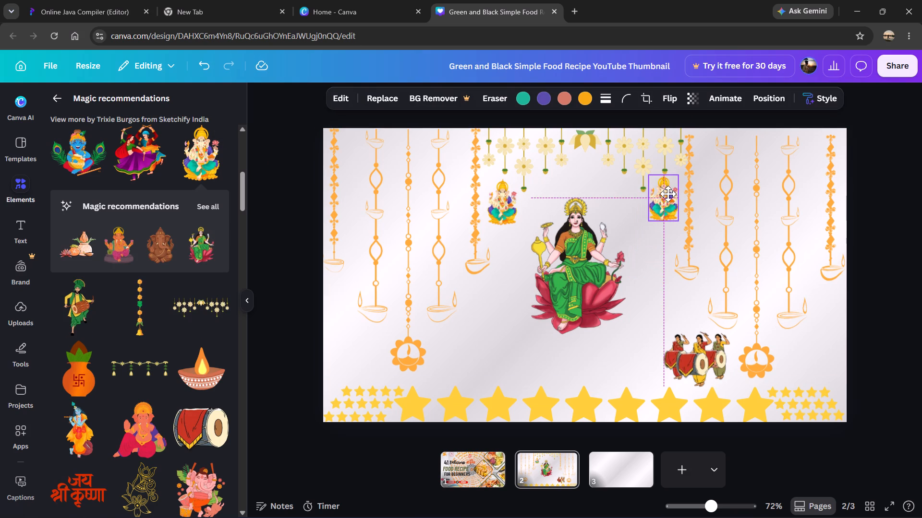
left_click_drag(668, 194, 504, 195)
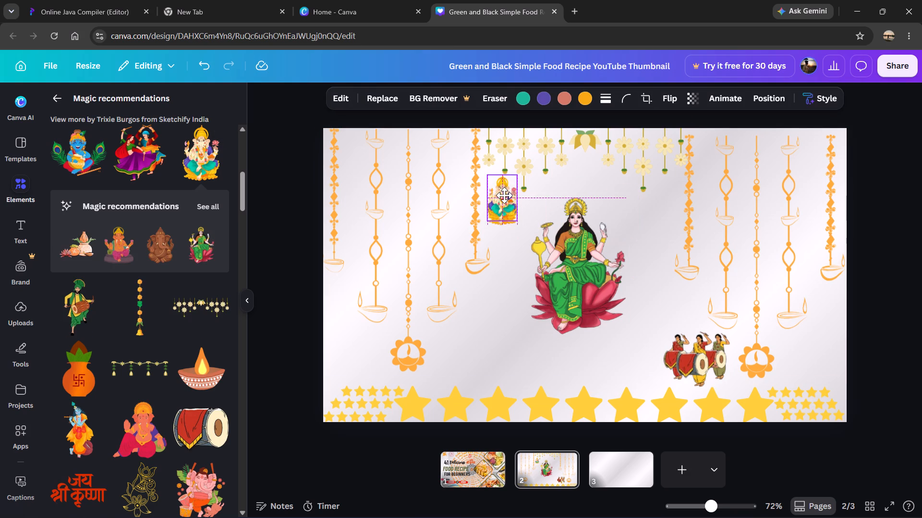
left_click_drag(504, 195, 505, 197)
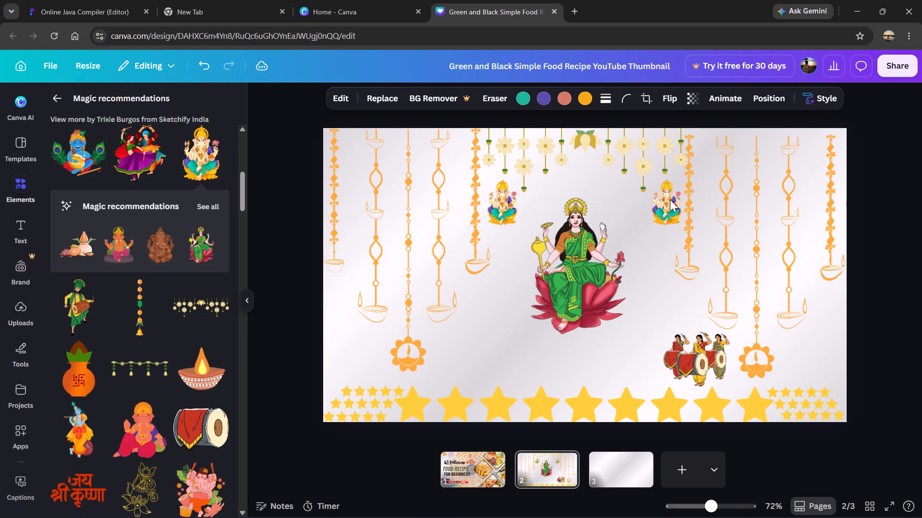
key("Left")
key("Left")
key("Left")
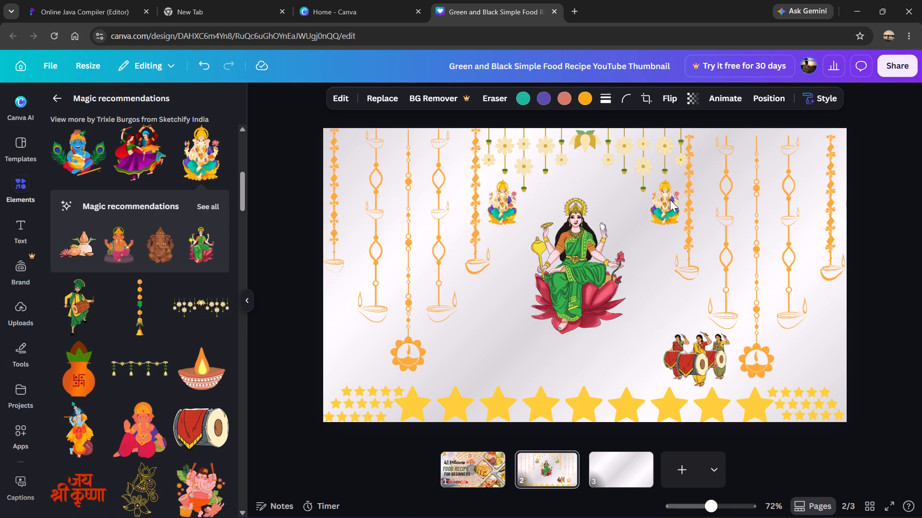
left_click(350, 438)
Add the gold line-art lotus and flower drawing to the page and recolour it near-black from the design's colours.
scroll(214, 377, "down", 2)
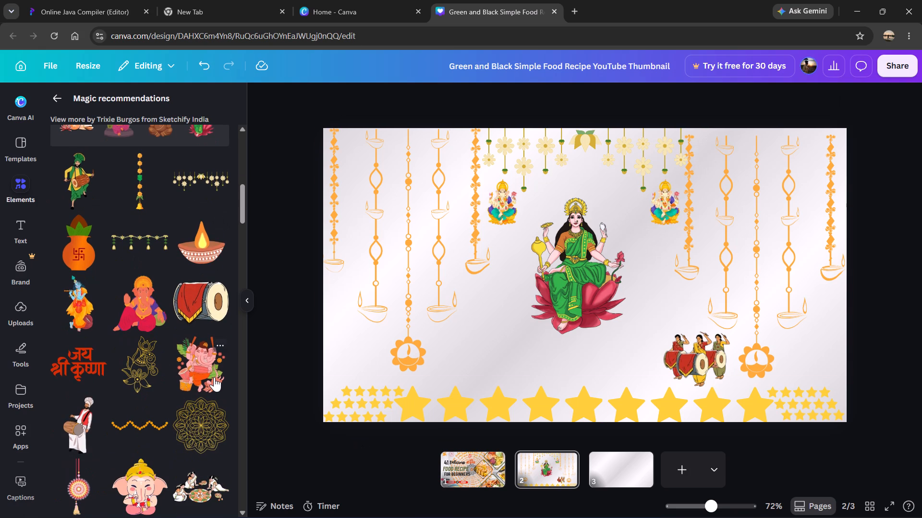
scroll(214, 377, "down", 1)
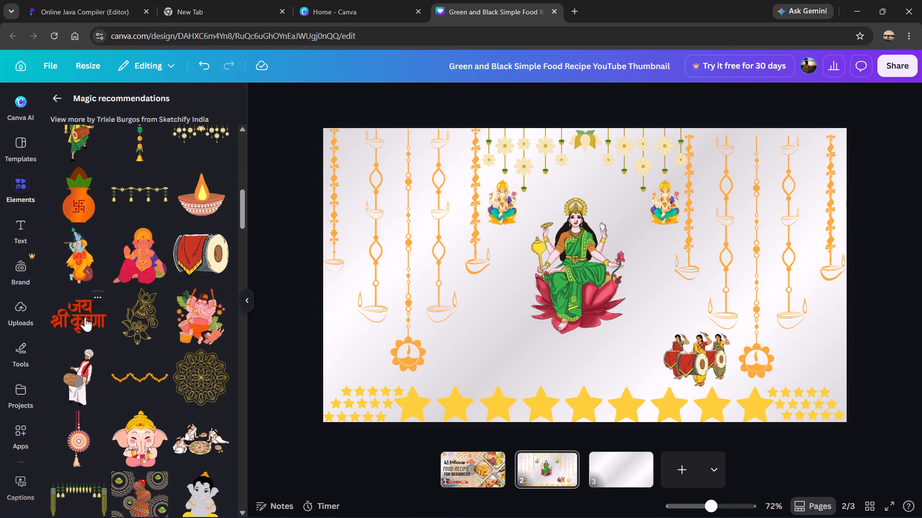
left_click(147, 324)
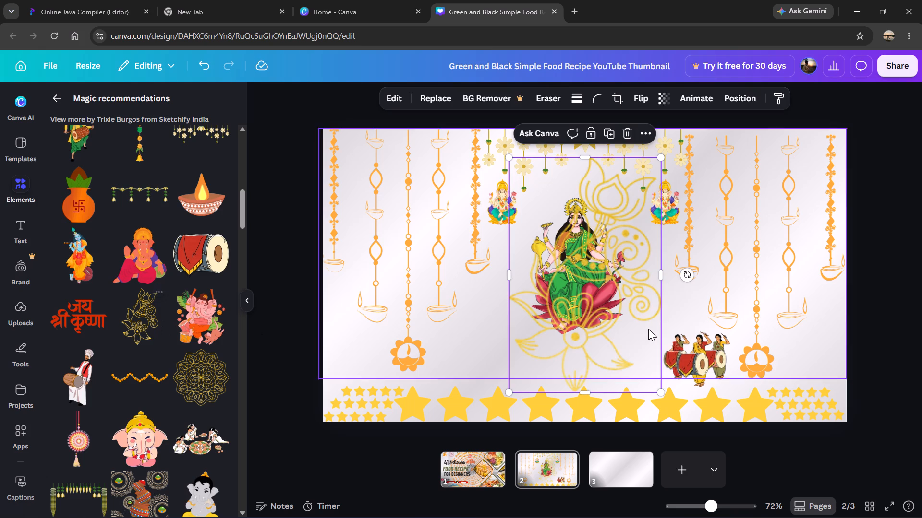
left_click(557, 100)
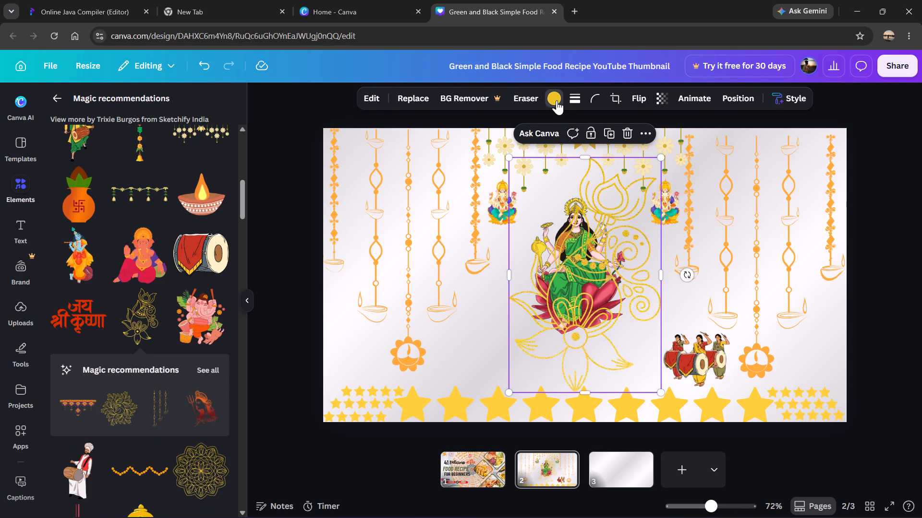
left_click(226, 230)
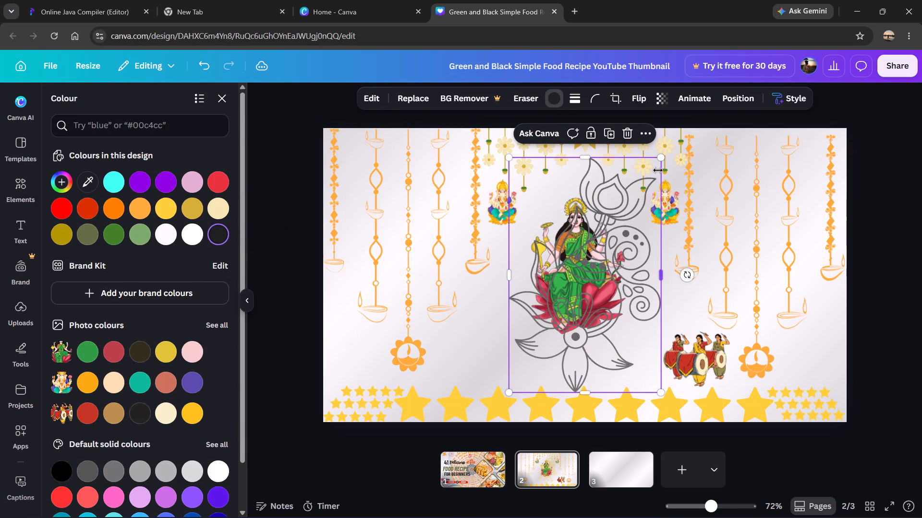
Shrink the line-art flower drawing and place it at the page's left edge, just above the small stars.
left_click_drag(665, 155, 593, 328)
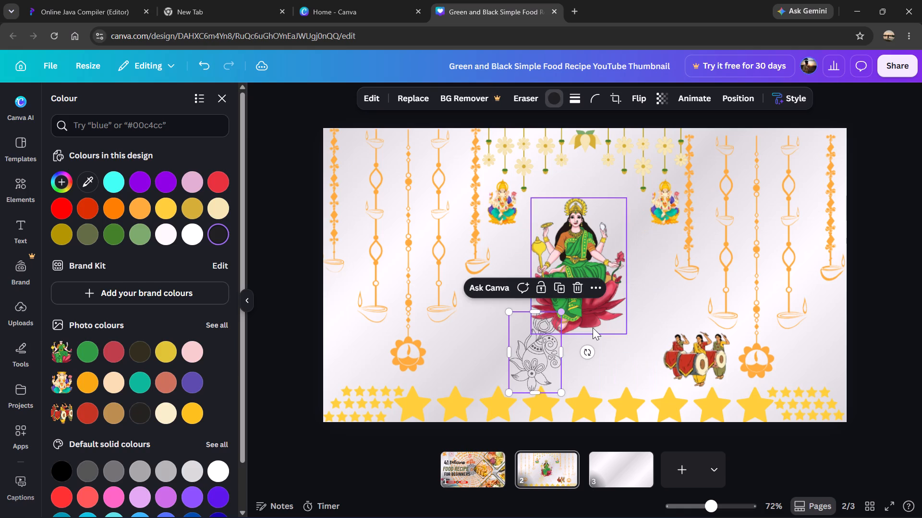
left_click_drag(543, 356, 474, 353)
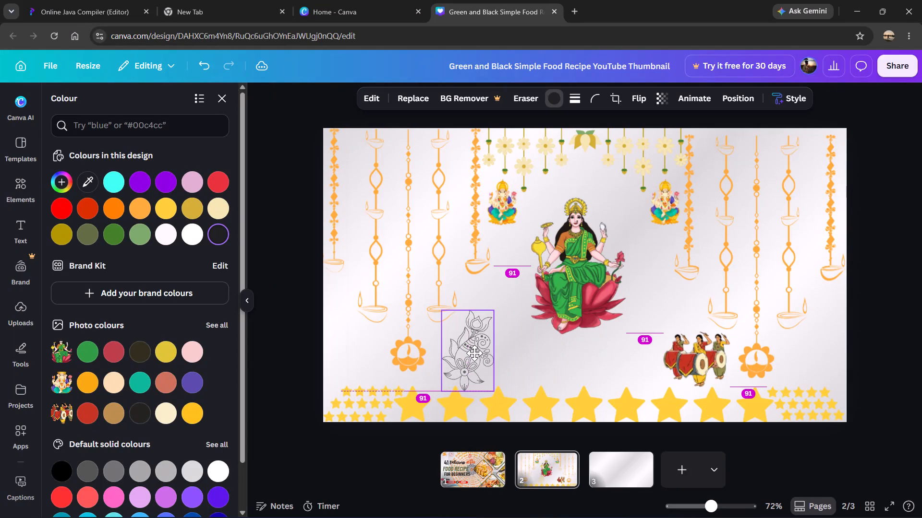
left_click_drag(474, 353, 353, 343)
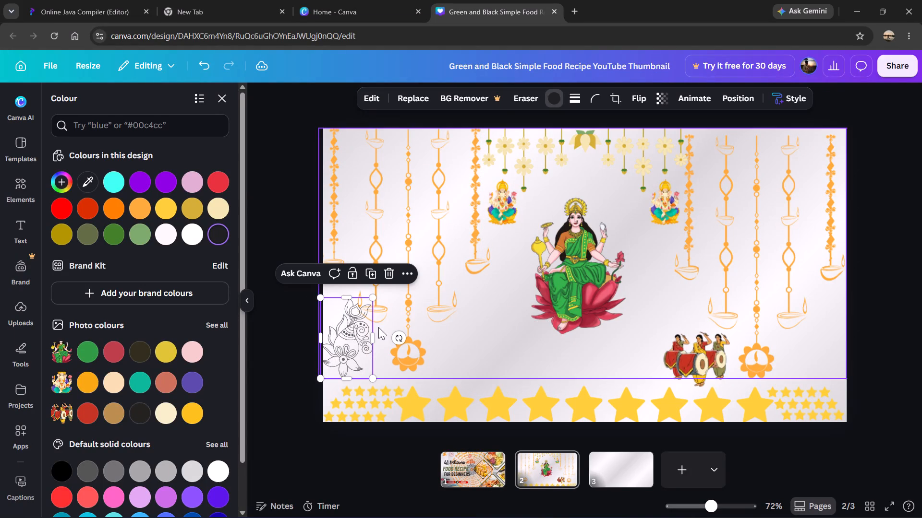
left_click_drag(374, 296, 371, 318)
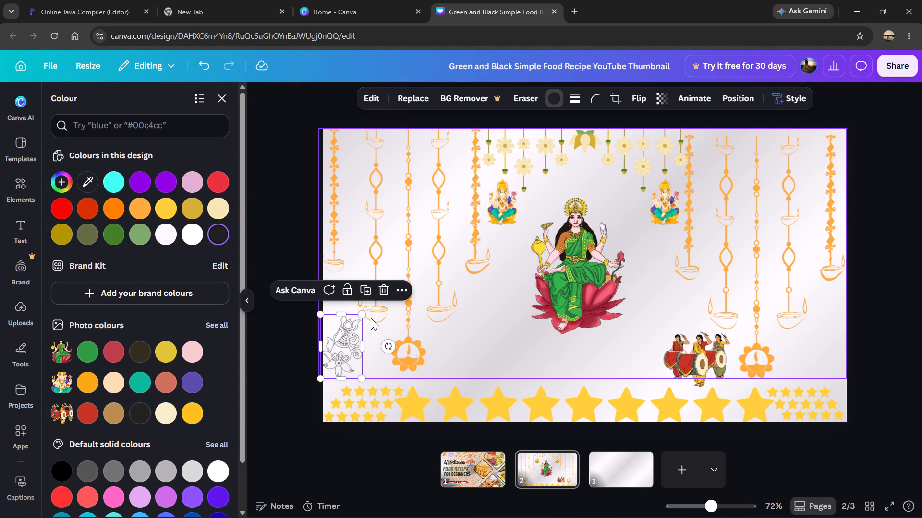
left_click(266, 366)
From the flower drawing's full recommendations, add the brown patterned diya, shrink it and place it above the star row, left of Lakshmi's base.
scroll(182, 341, "up", 1)
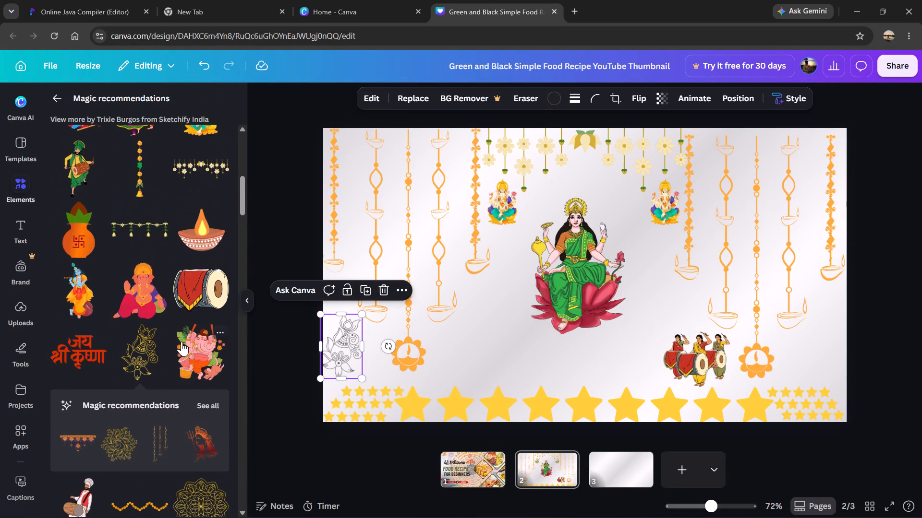
left_click(201, 406)
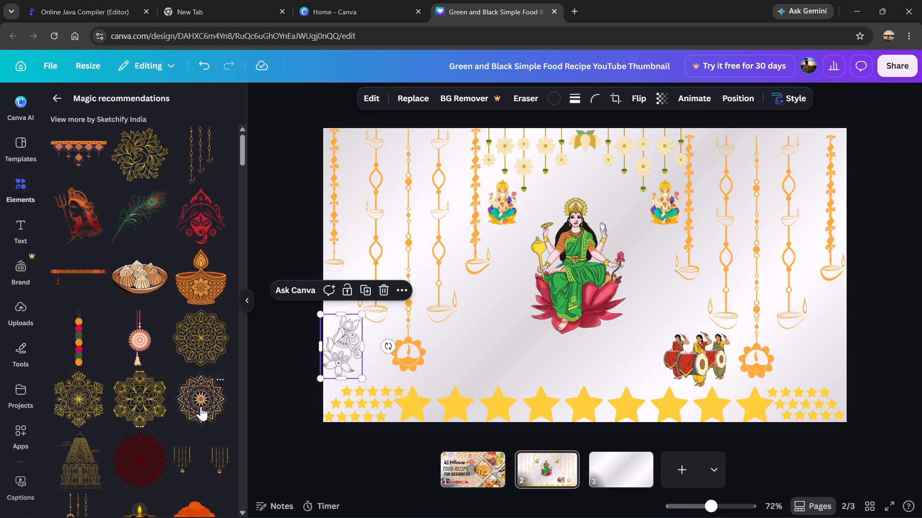
left_click(197, 275)
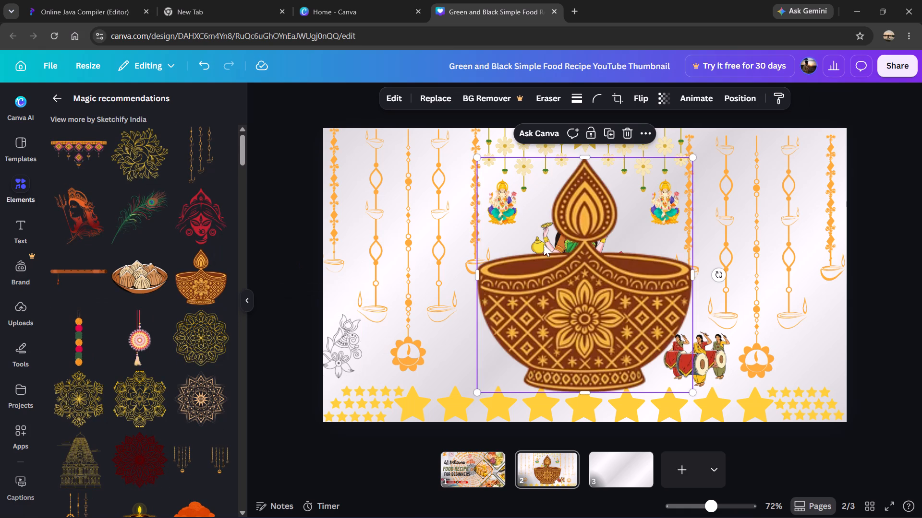
left_click_drag(693, 157, 567, 339)
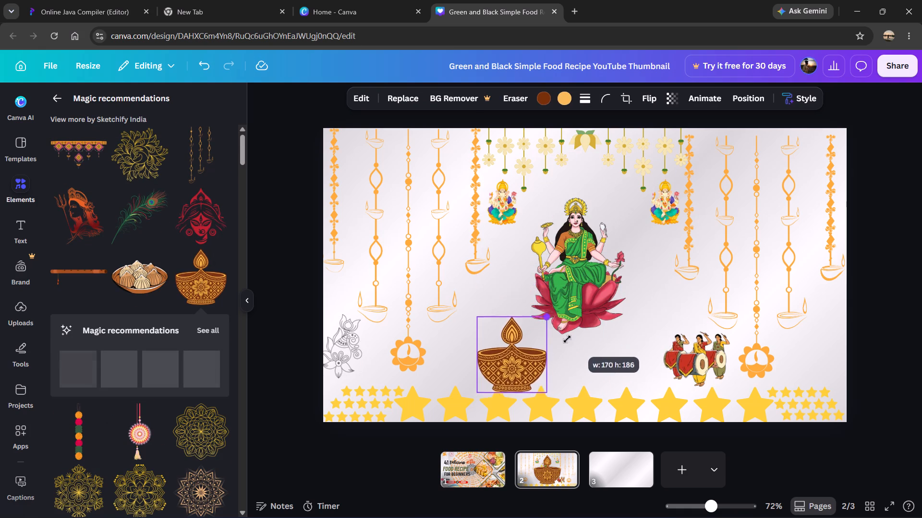
left_click_drag(567, 339, 567, 340)
left_click_drag(513, 350, 581, 349)
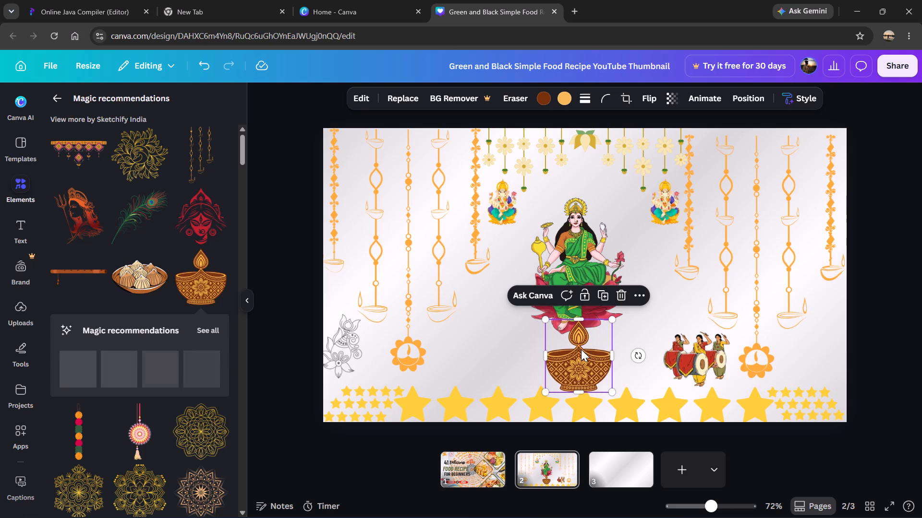
left_click_drag(610, 318, 597, 351)
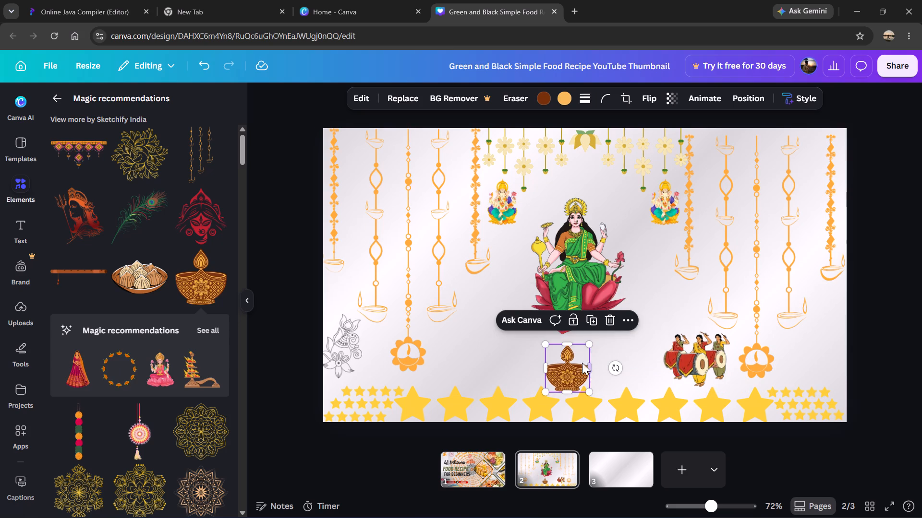
left_click_drag(576, 370, 502, 369)
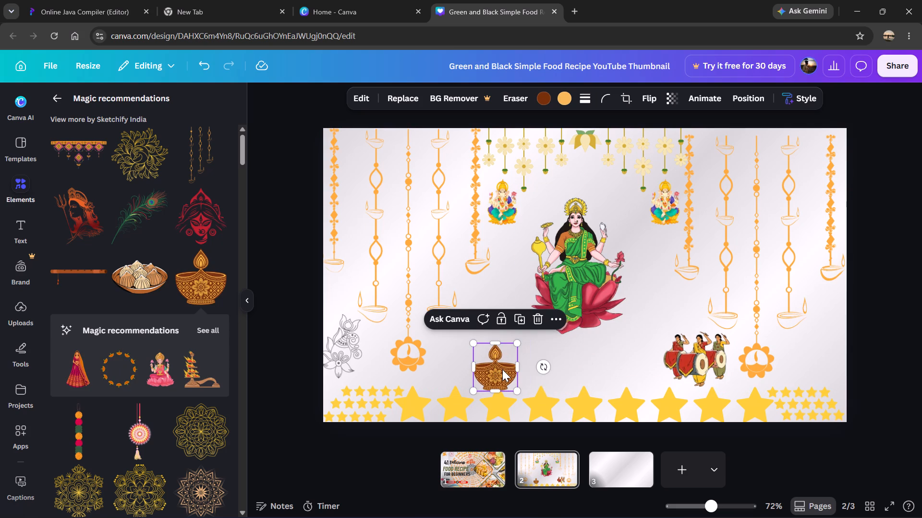
Add the tiered flame aarti lamp, shrink it beneath Lakshmi's lotus, and move the brown diya close beside it on the left.
left_click(198, 391)
left_click(206, 380)
left_click_drag(577, 275, 583, 331)
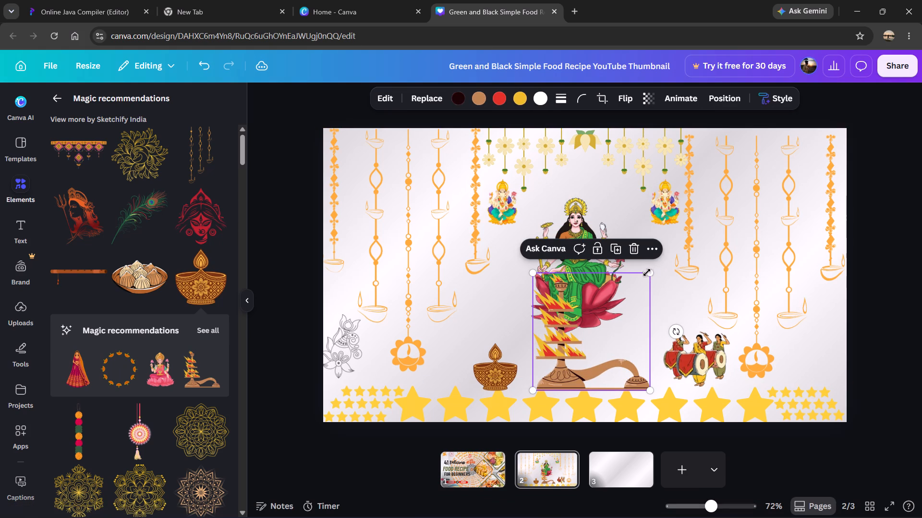
left_click_drag(649, 272, 598, 336)
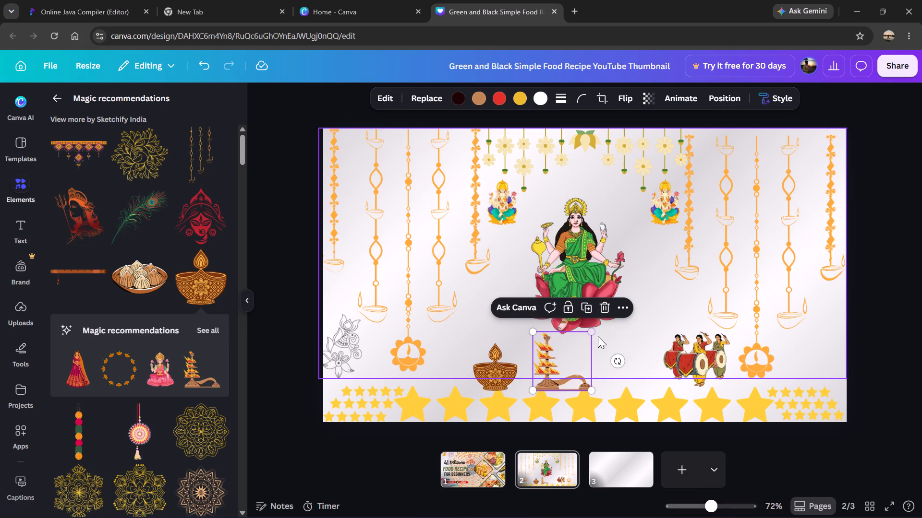
left_click_drag(557, 362, 569, 362)
left_click_drag(496, 374, 514, 376)
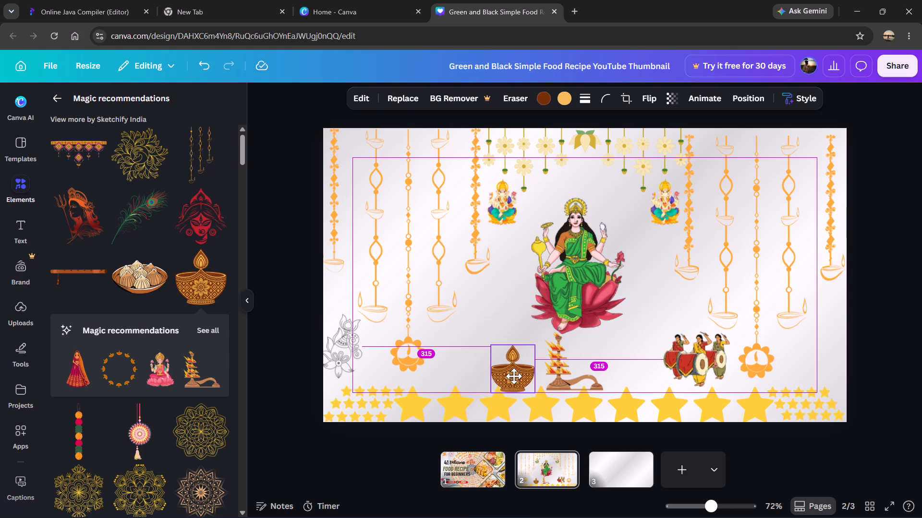
left_click_drag(514, 376, 518, 374)
Add the red Durga face, shrink it and centre it between the cream flower garland and Lakshmi's crown.
scroll(153, 301, "up", 1)
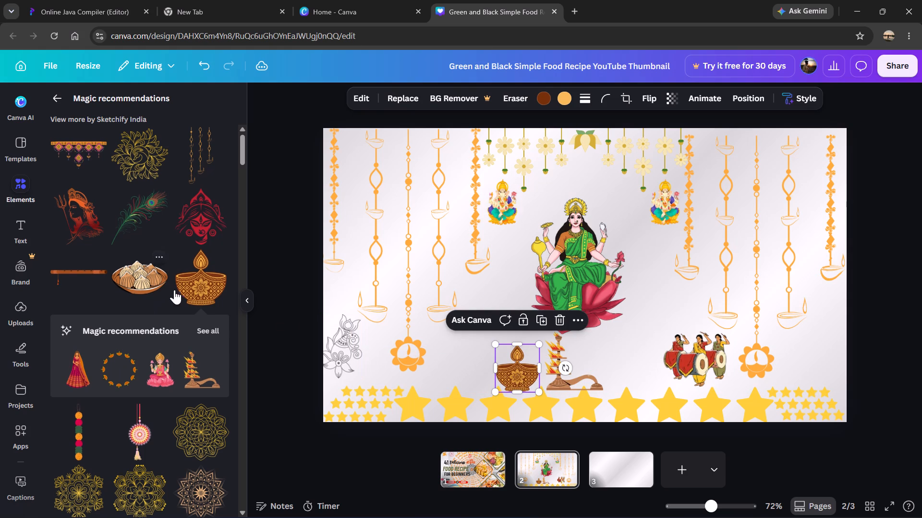
left_click(194, 233)
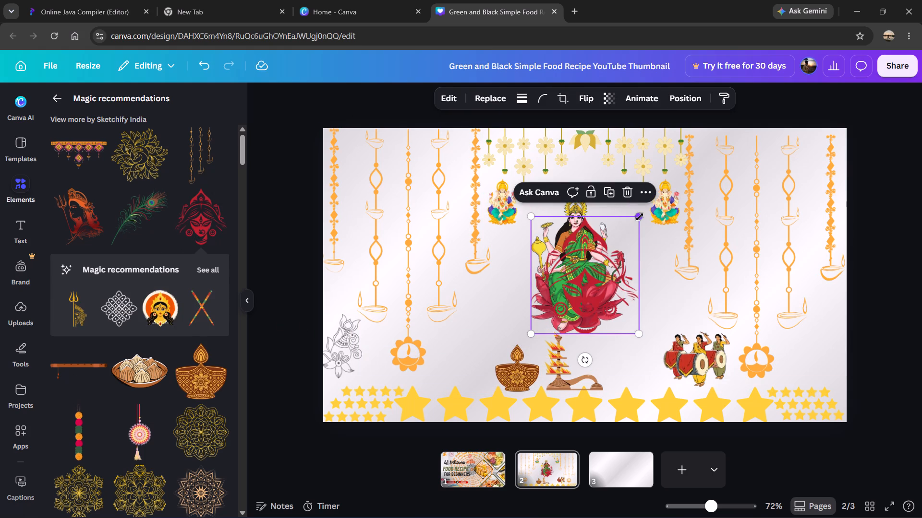
left_click_drag(640, 217, 608, 276)
left_click_drag(554, 310, 567, 201)
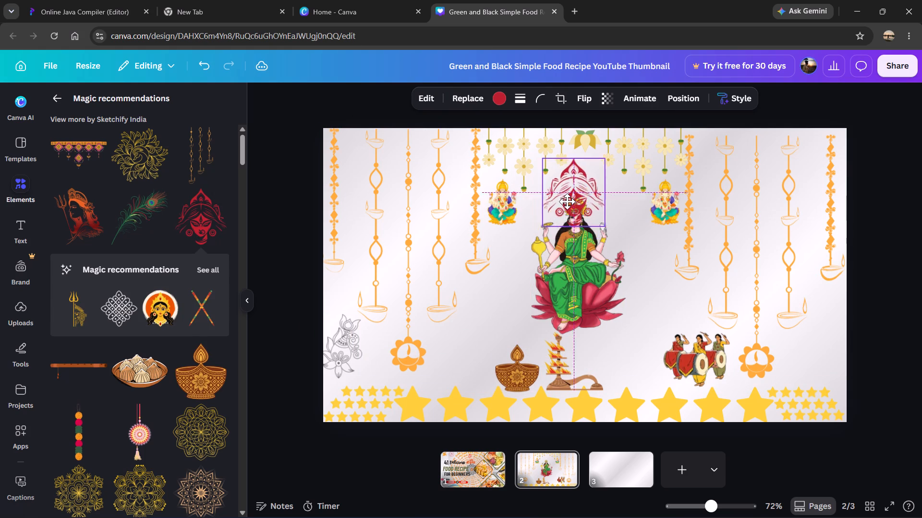
left_click_drag(567, 201, 586, 177)
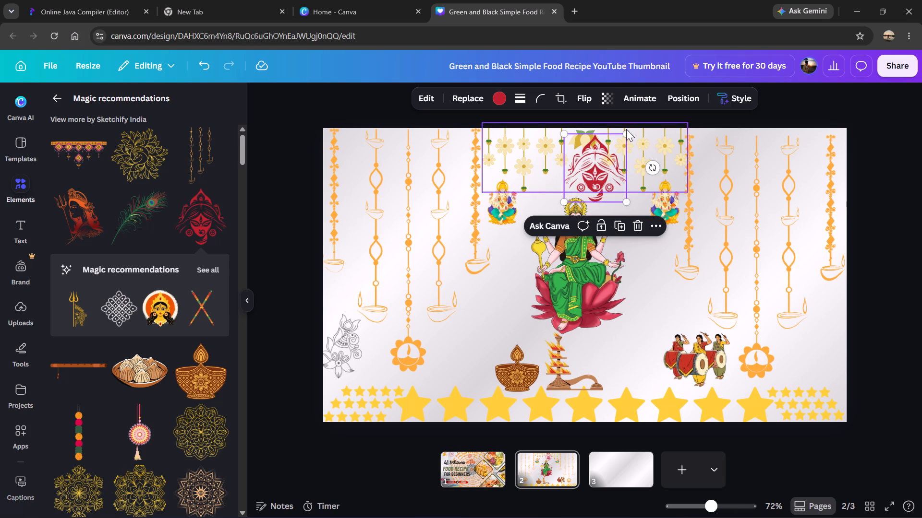
left_click_drag(626, 129, 610, 174)
left_click_drag(587, 182, 591, 168)
left_click(879, 294)
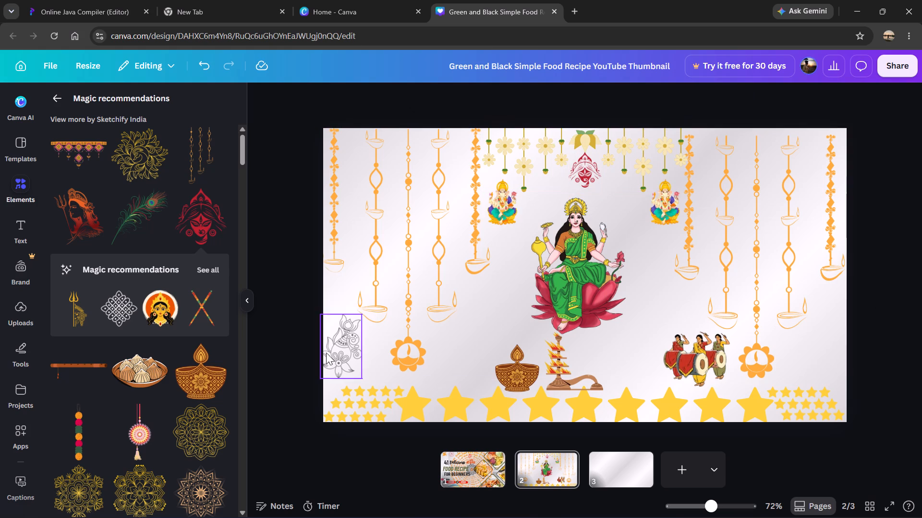
Add the trident with half-face line art, shrink it and place it right of Lakshmi, just below the right-hand Ganesha.
left_click(70, 310)
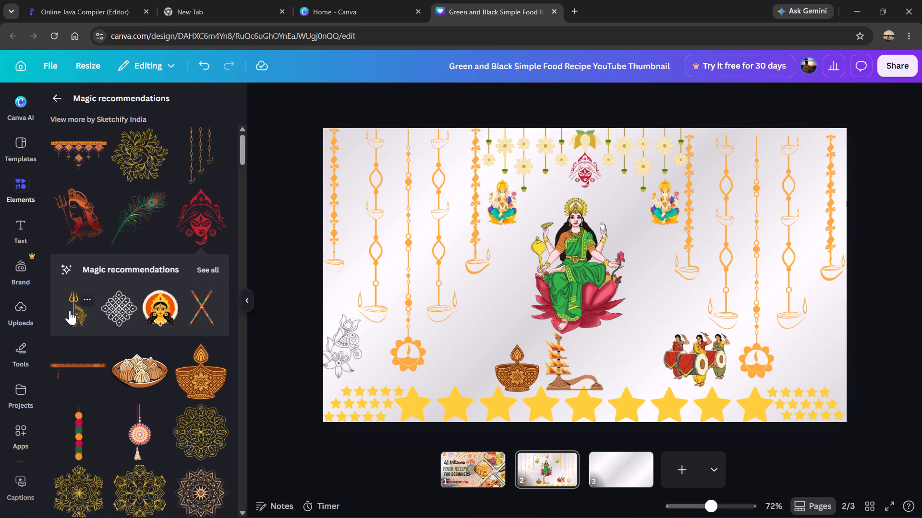
left_click_drag(562, 304, 629, 305)
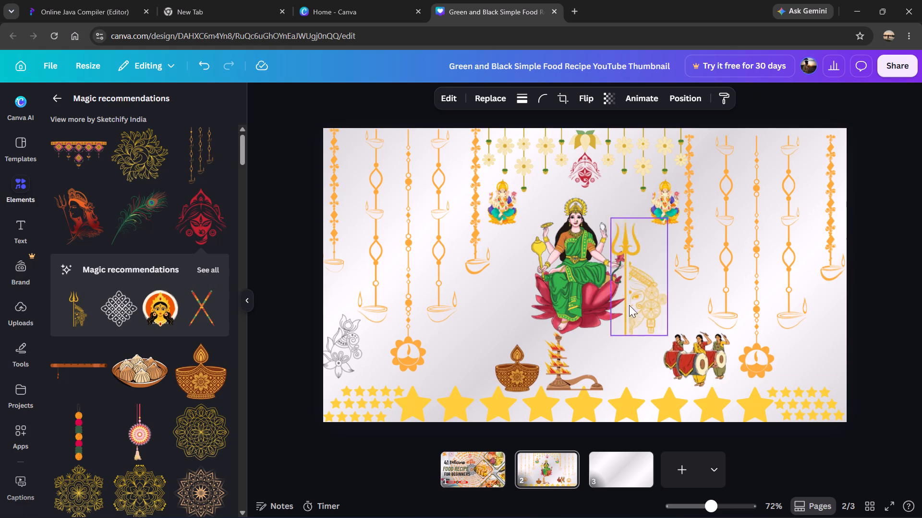
left_click_drag(629, 305, 632, 298)
left_click_drag(683, 212, 672, 244)
left_click_drag(651, 278, 651, 265)
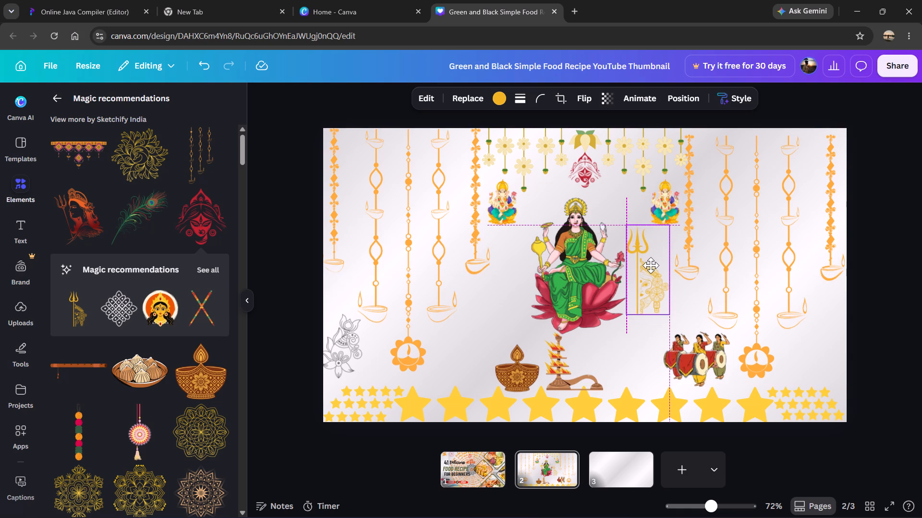
left_click_drag(651, 265, 651, 265)
Recolour the trident line art green #428029.
left_click(498, 99)
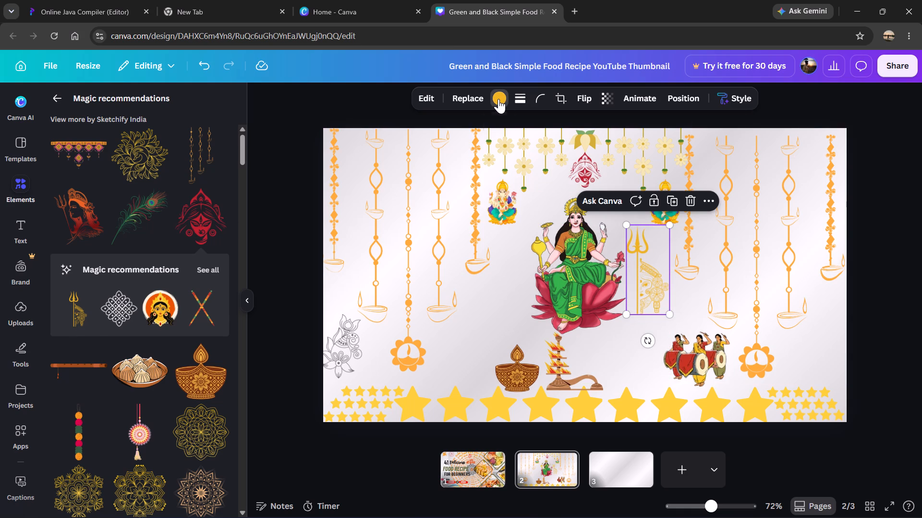
left_click(186, 231)
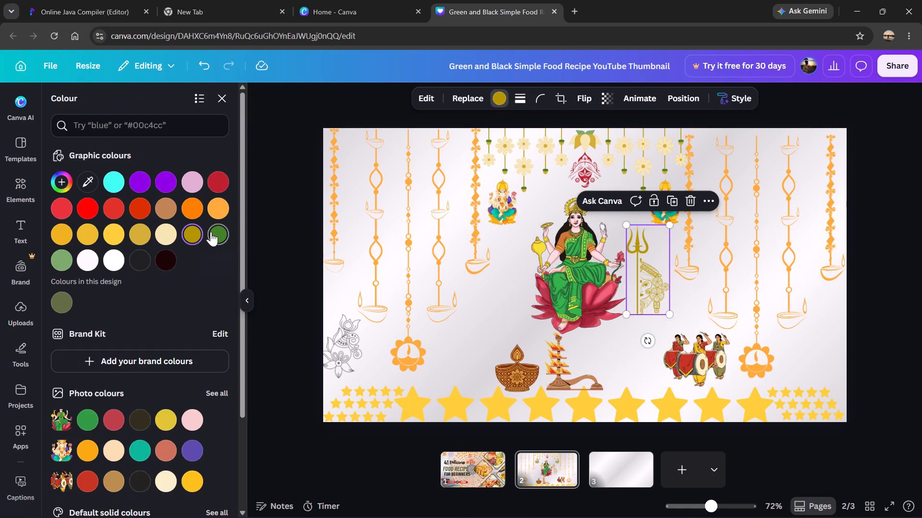
left_click(211, 232)
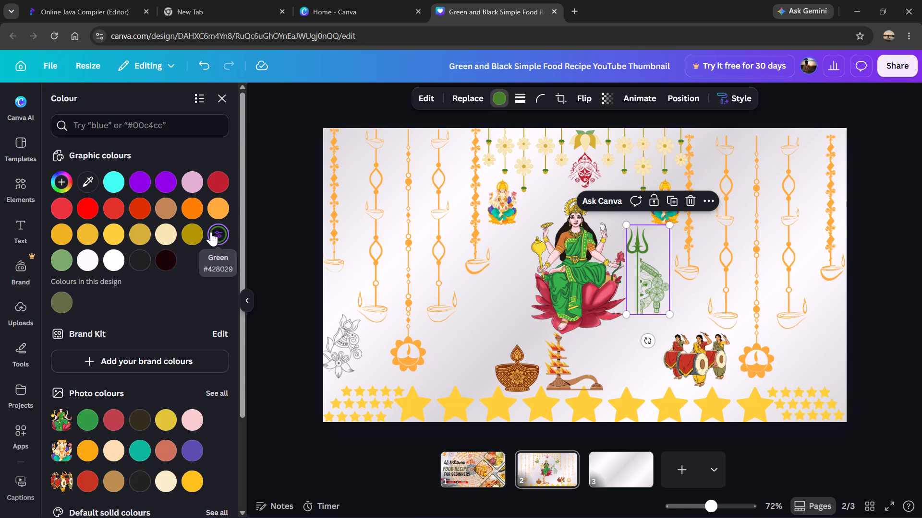
left_click(320, 317)
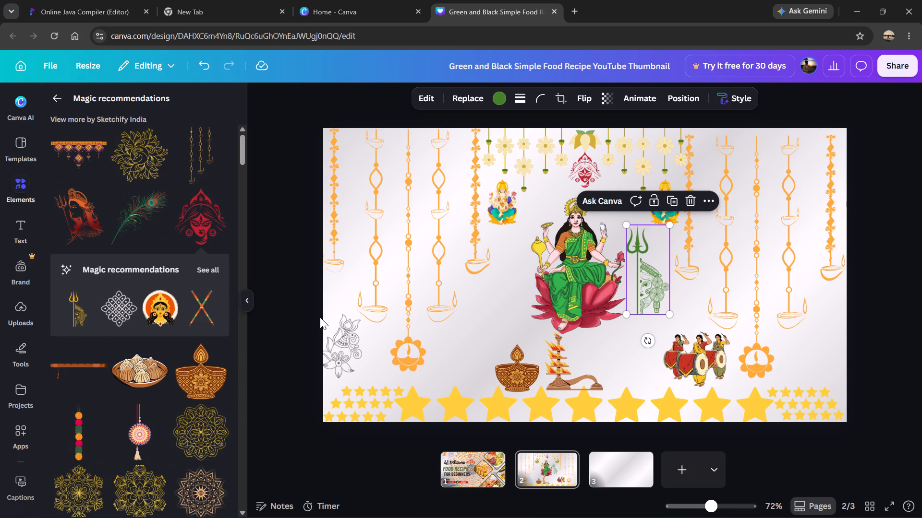
left_click(269, 341)
From the trident's full recommendations, add the crossed dandiya sticks, shrink them and place them above the star row, left of the brown diya.
left_click(202, 261)
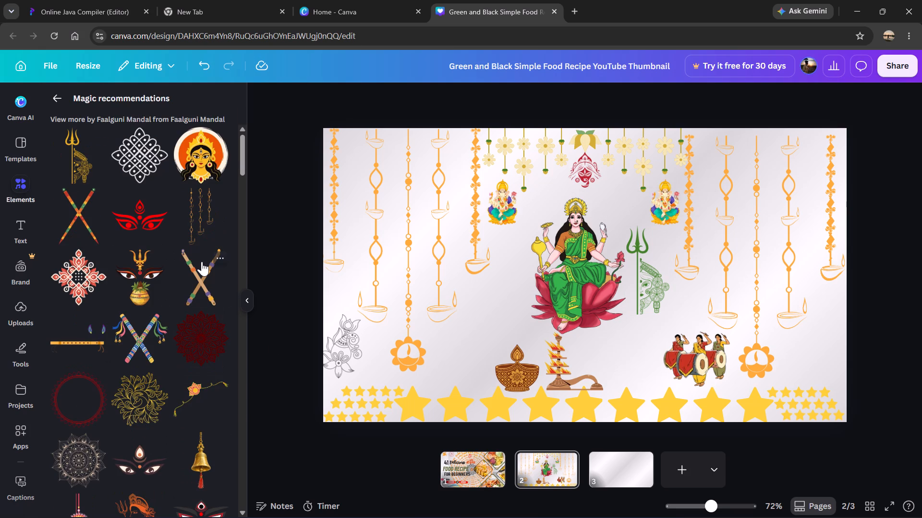
left_click(79, 224)
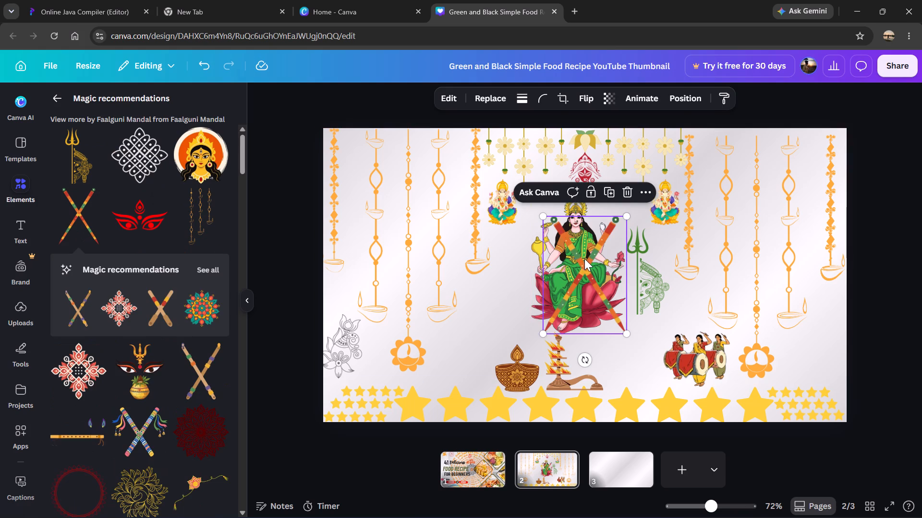
left_click_drag(584, 259, 488, 275)
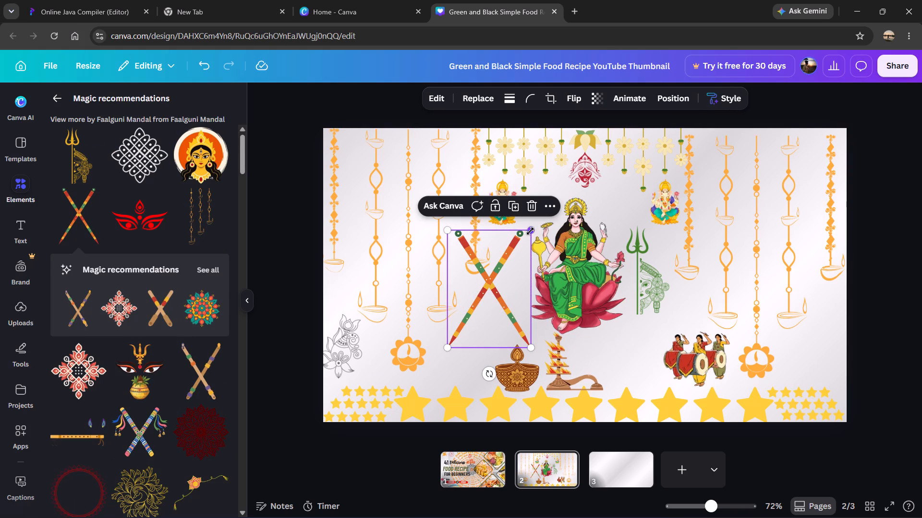
left_click_drag(531, 231, 497, 301)
left_click_drag(481, 310, 481, 328)
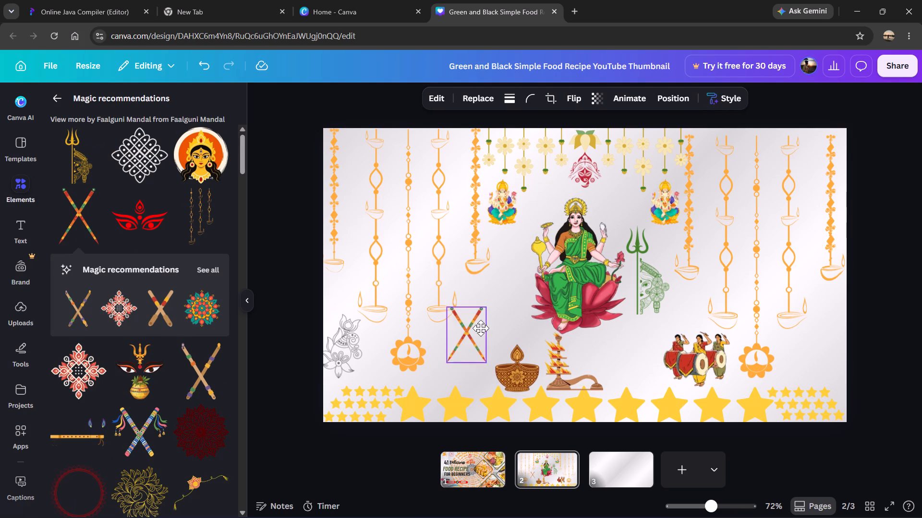
left_click_drag(481, 328, 461, 353)
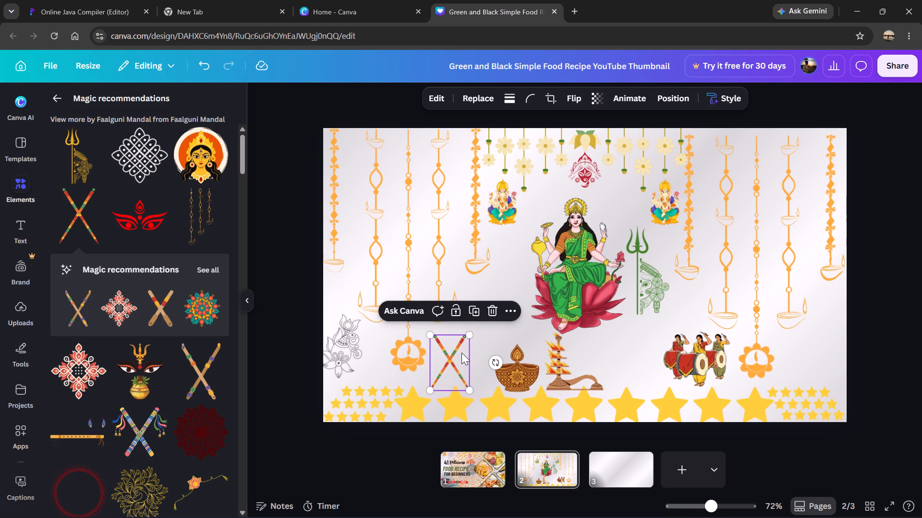
left_click(387, 470)
Find the Durga eyes with the golden trident, add them, shrink them and place them left of Lakshmi's lotus, above the brown diya.
scroll(200, 458, "down", 3)
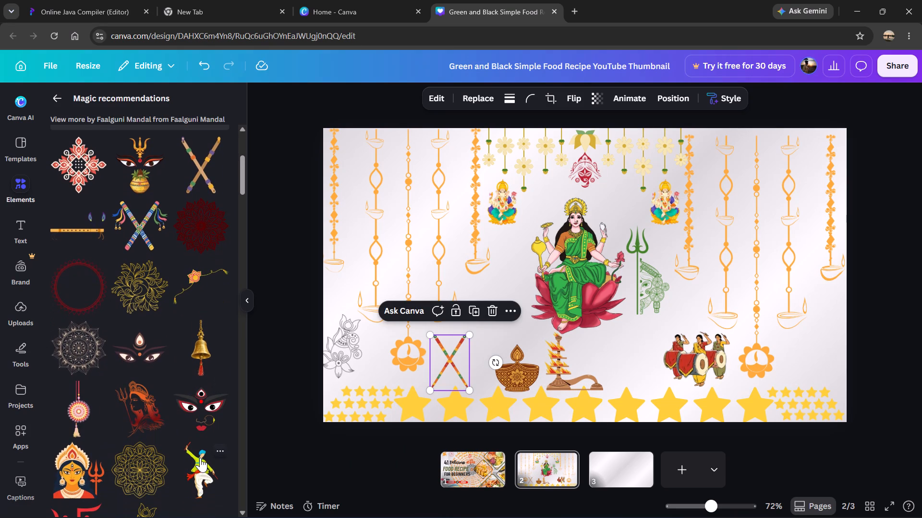
scroll(200, 458, "down", 4)
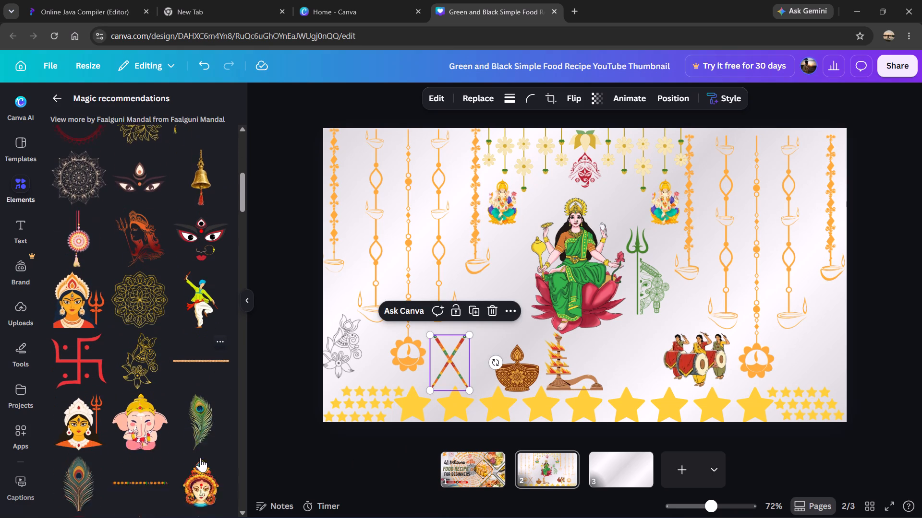
scroll(200, 458, "down", 3)
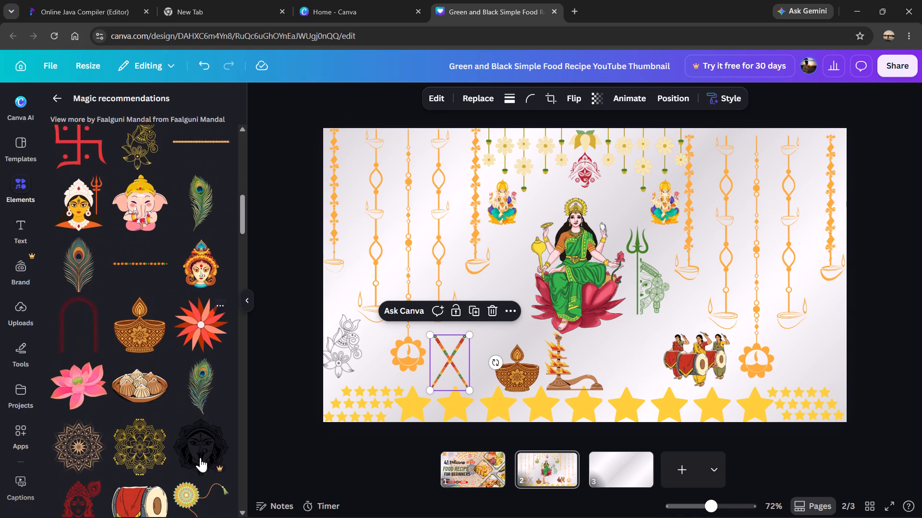
scroll(200, 458, "down", 3)
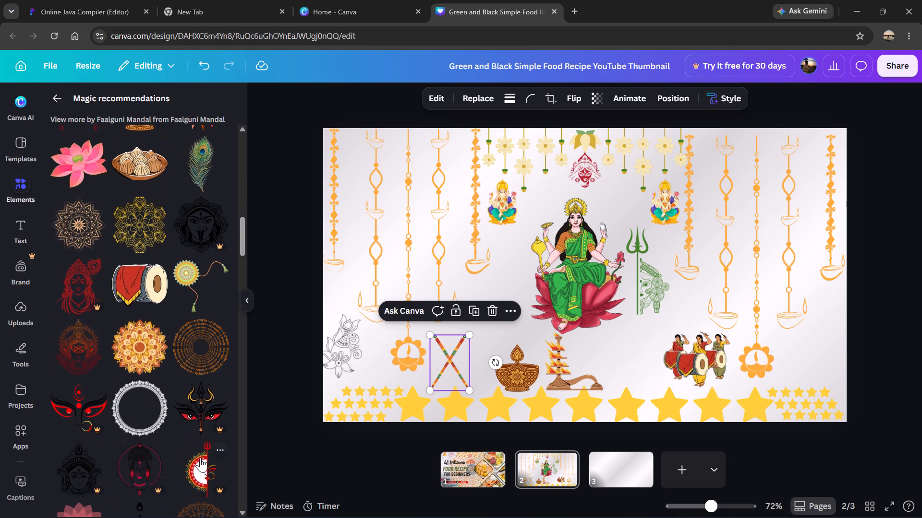
scroll(200, 458, "down", 3)
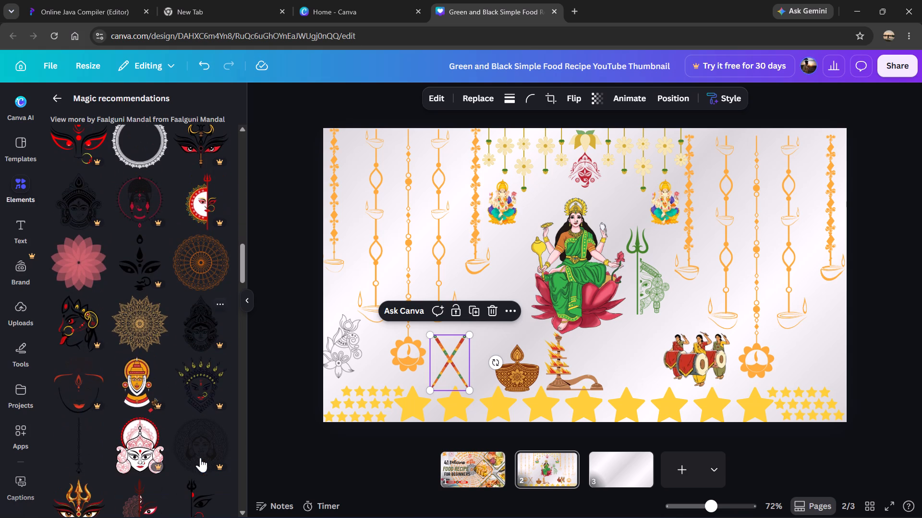
scroll(200, 458, "down", 4)
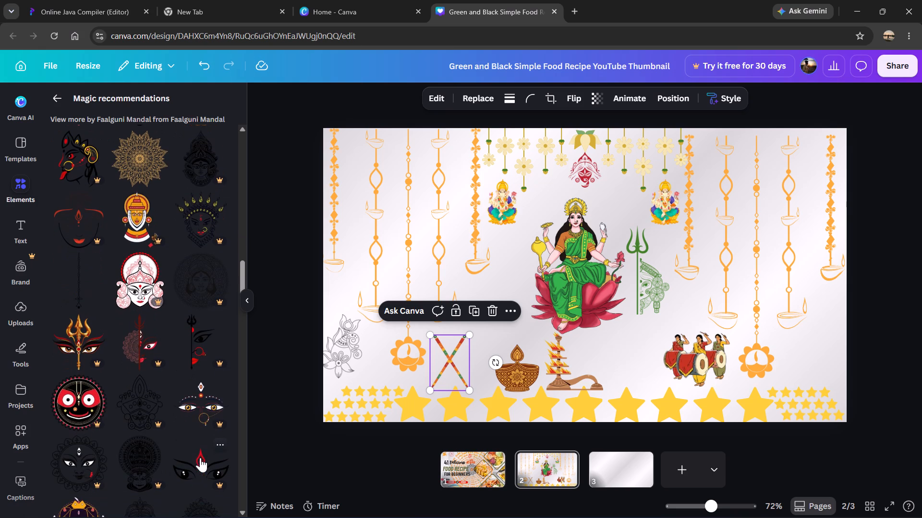
scroll(200, 458, "down", 1)
left_click(68, 326)
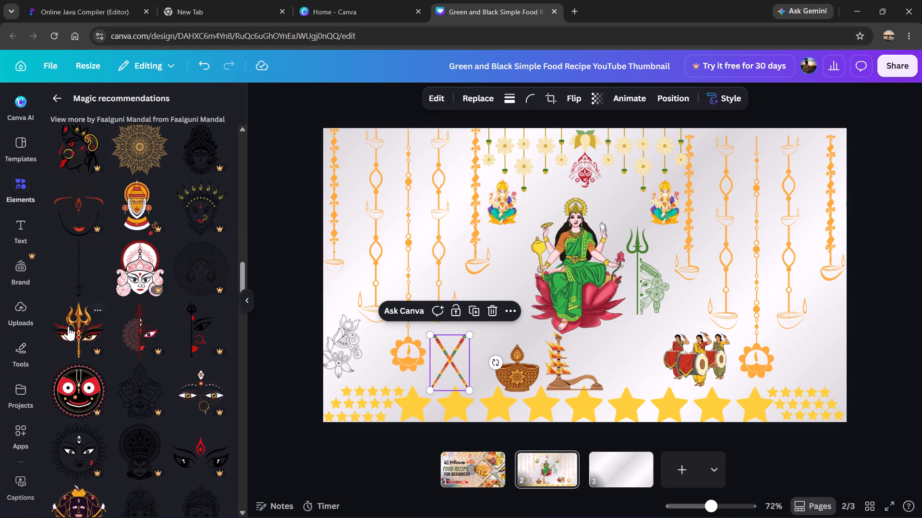
left_click_drag(639, 216, 635, 223)
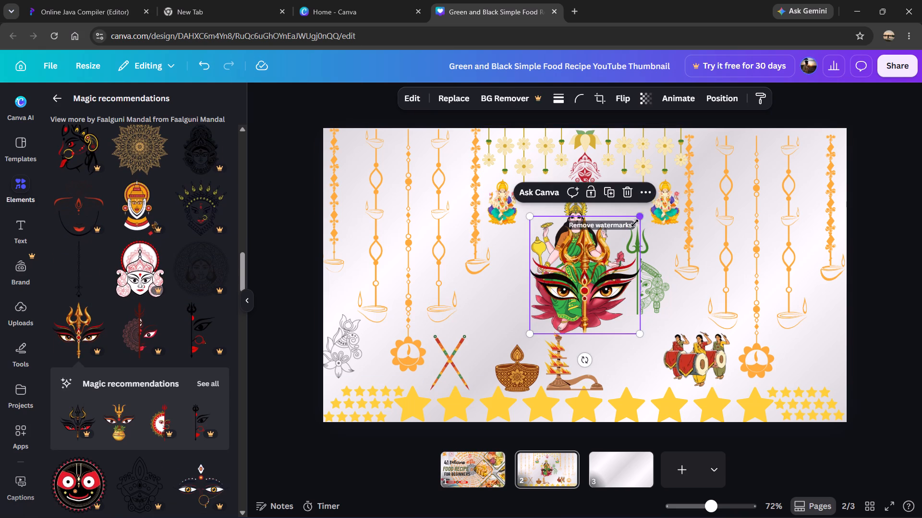
left_click_drag(635, 223, 577, 299)
left_click_drag(552, 310, 489, 304)
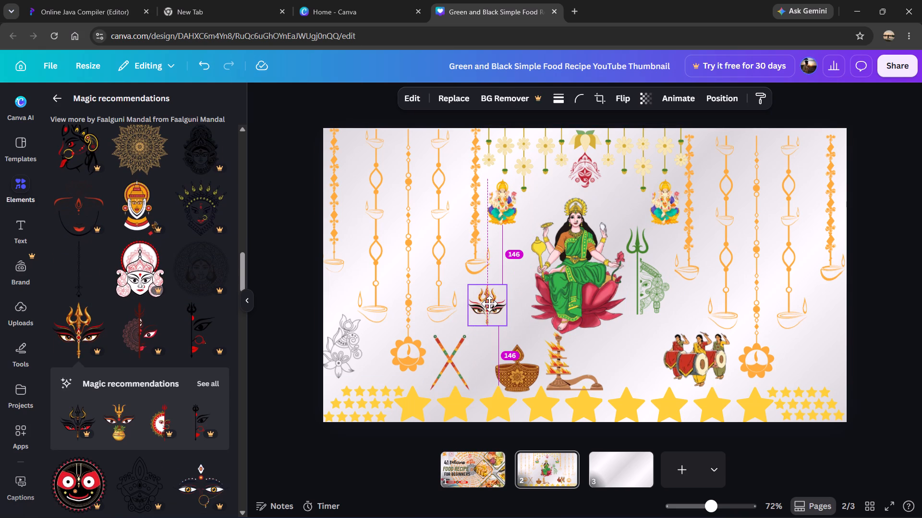
left_click_drag(489, 304, 489, 303)
left_click(254, 364)
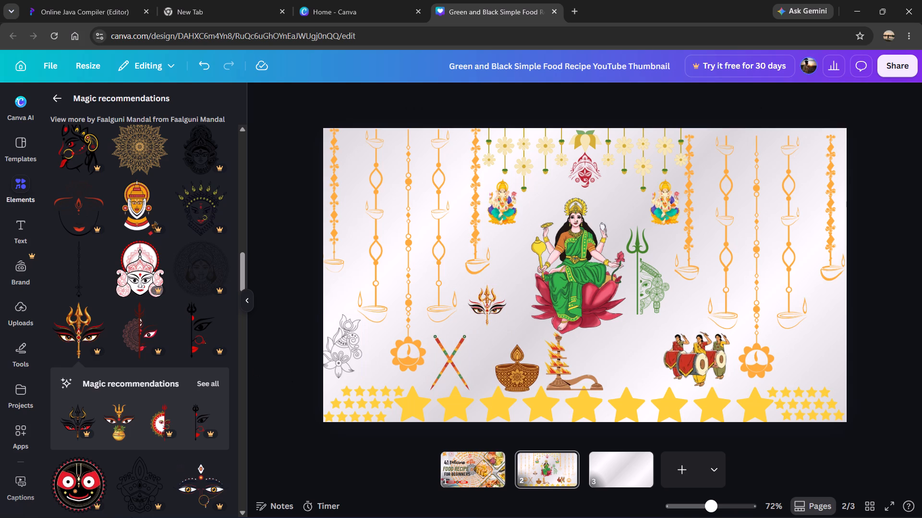
Find the blue flute-playing Krishna, add it, shrink it and place it between the left Ganesha and the Durga eyes, beside Lakshmi.
scroll(132, 517, "down", 4)
scroll(153, 442, "down", 18)
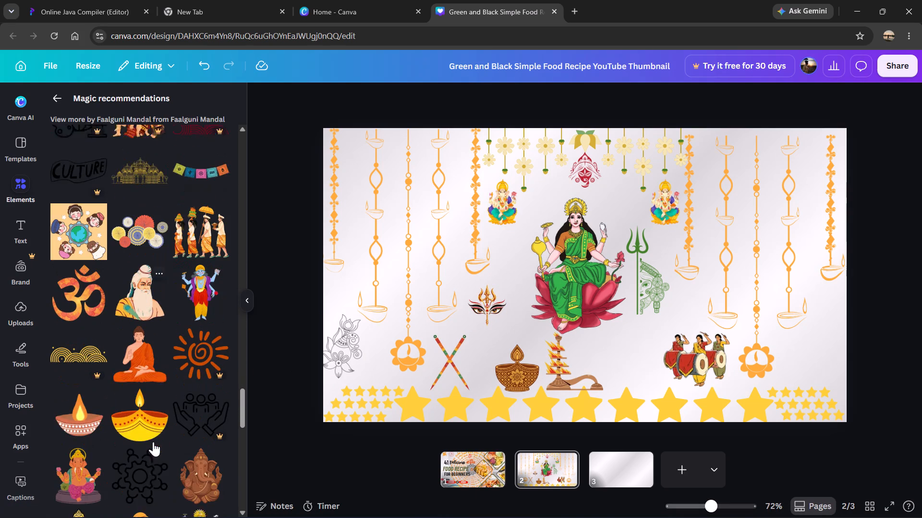
scroll(153, 442, "down", 1)
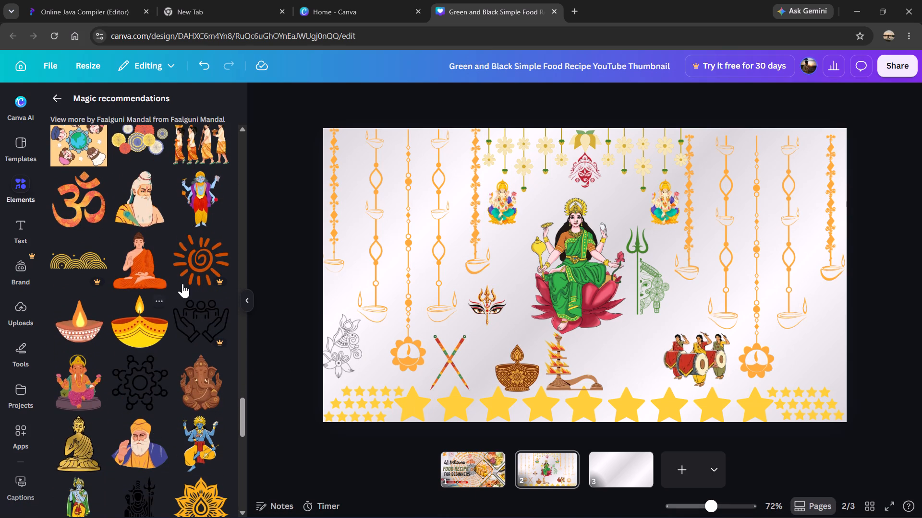
scroll(126, 333, "down", 3)
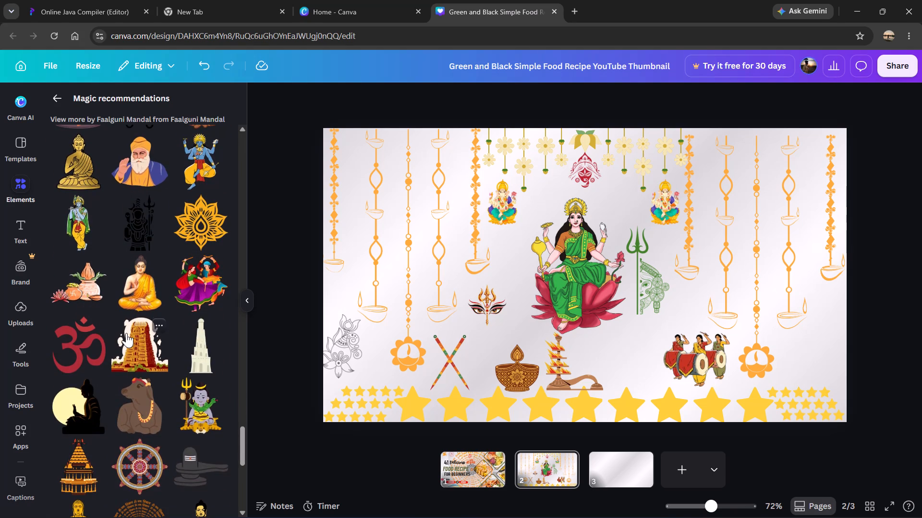
scroll(166, 436, "down", 2)
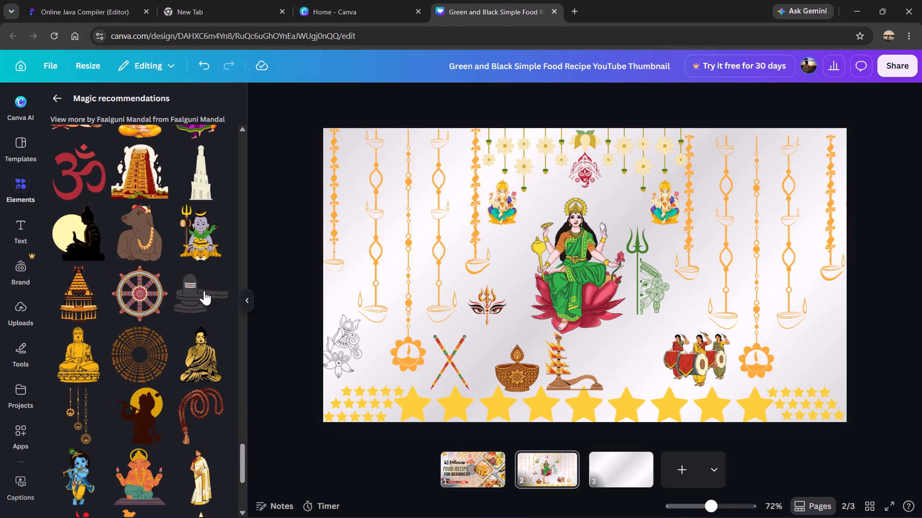
scroll(157, 419, "down", 2)
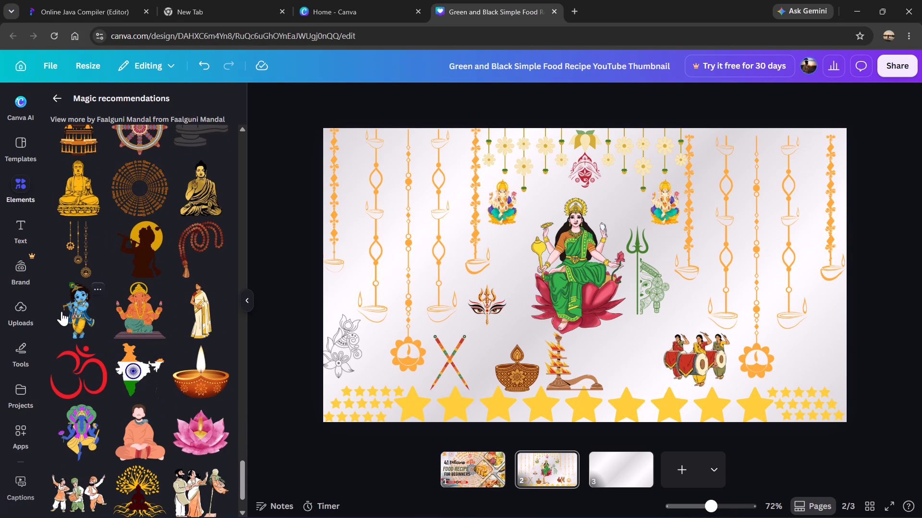
left_click(61, 311)
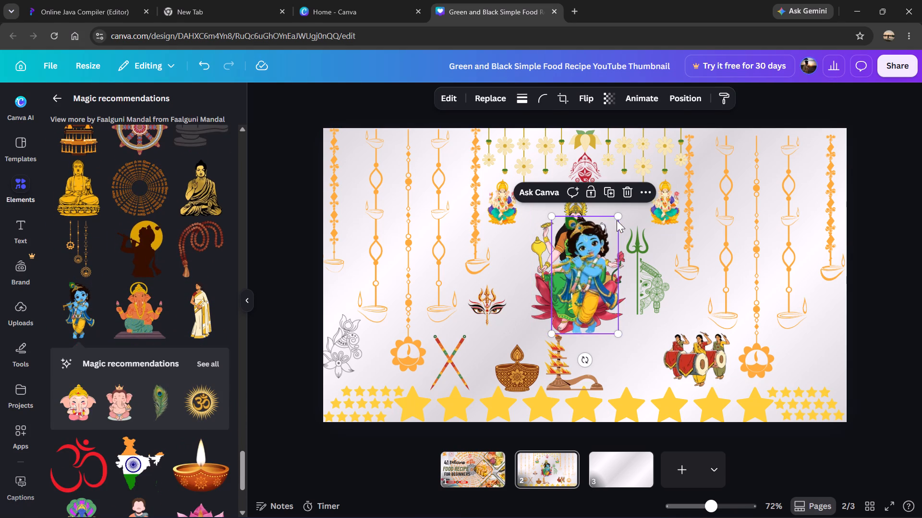
left_click_drag(619, 218, 597, 275)
left_click_drag(575, 297, 566, 212)
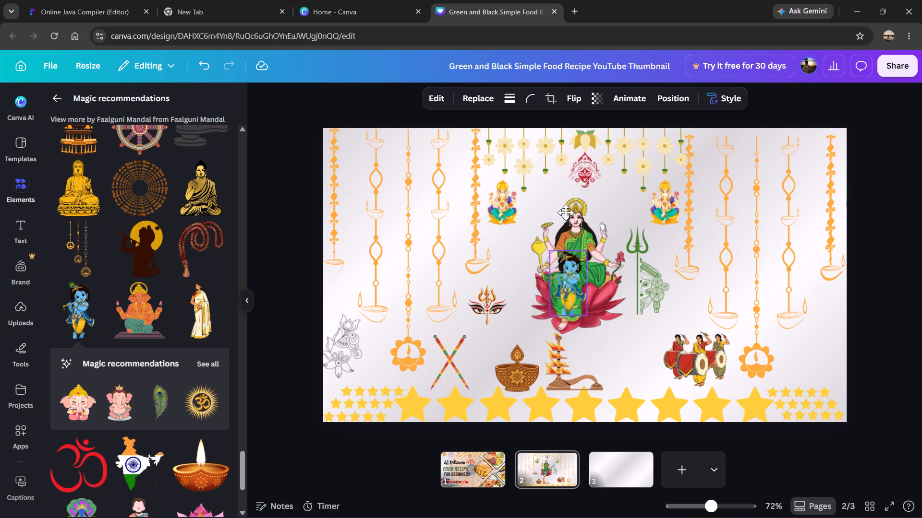
left_click_drag(566, 212, 514, 258)
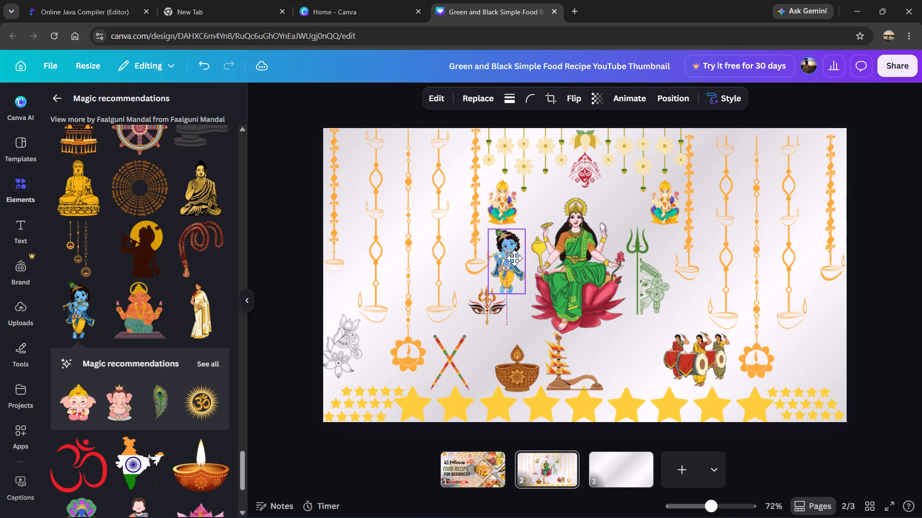
left_click_drag(514, 258, 517, 257)
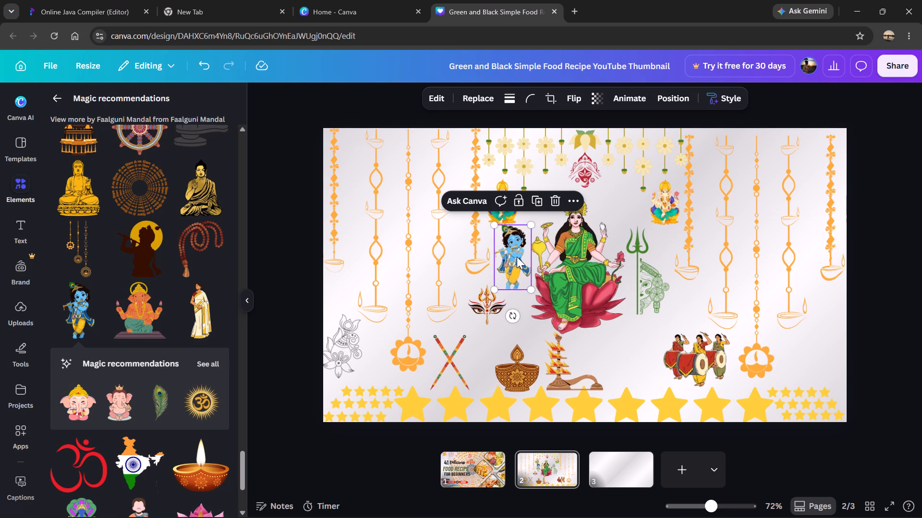
left_click_drag(528, 227, 528, 232)
left_click(774, 234)
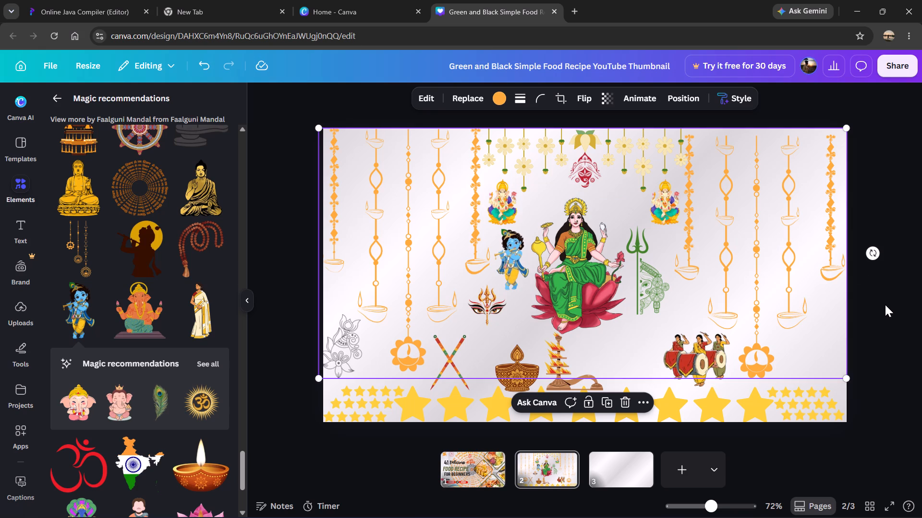
left_click(885, 305)
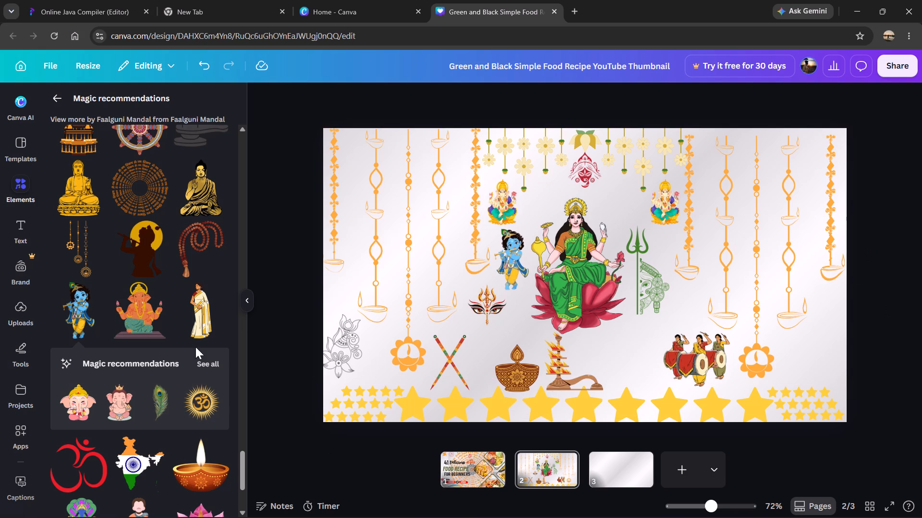
Add the golden Om sunburst, shrink it and place it between the left Ganesha and the red emblem above Lakshmi.
left_click(210, 409)
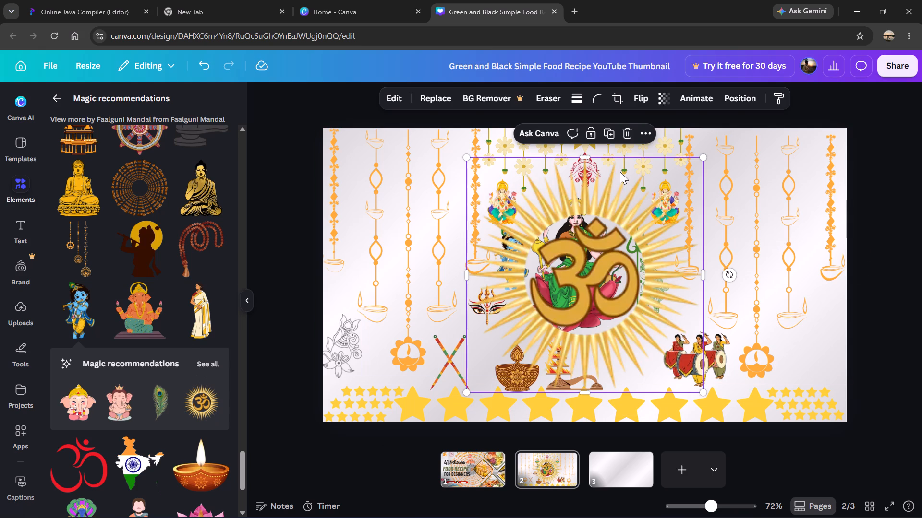
left_click_drag(702, 157, 598, 273)
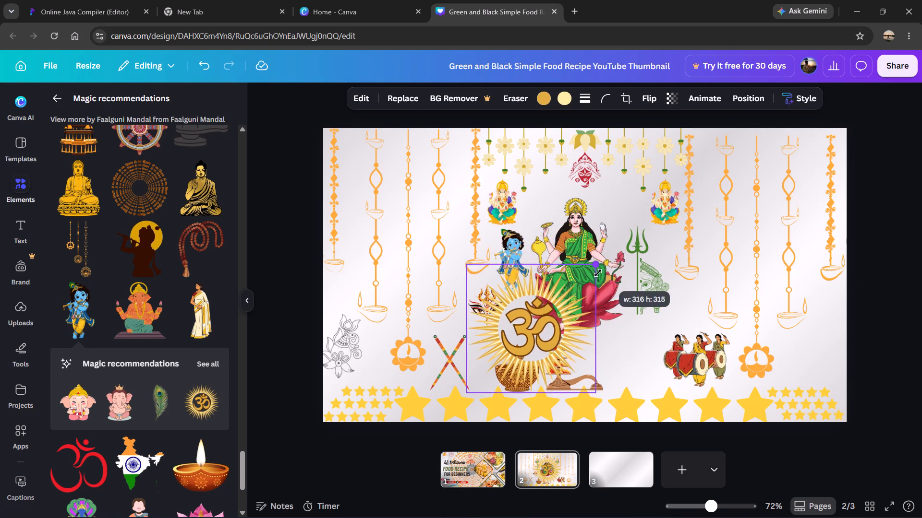
left_click_drag(598, 273, 596, 274)
left_click_drag(513, 344, 569, 219)
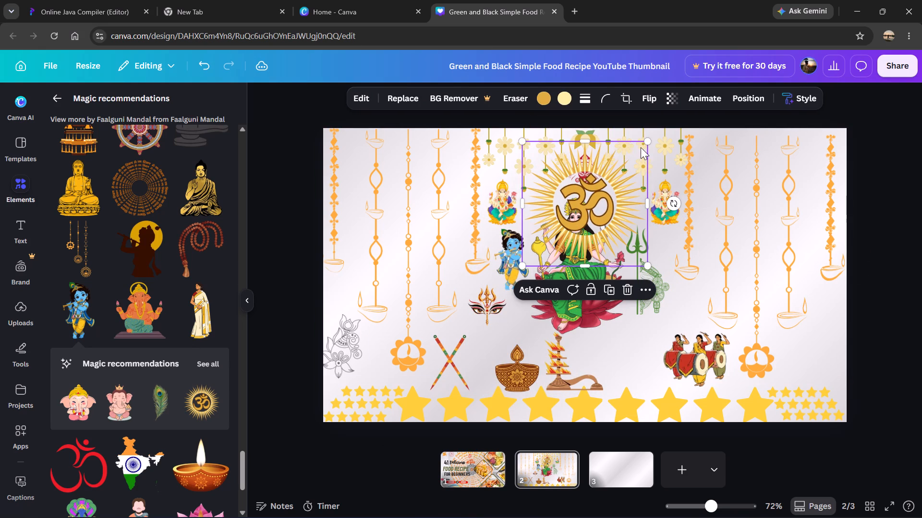
left_click_drag(649, 140, 567, 247)
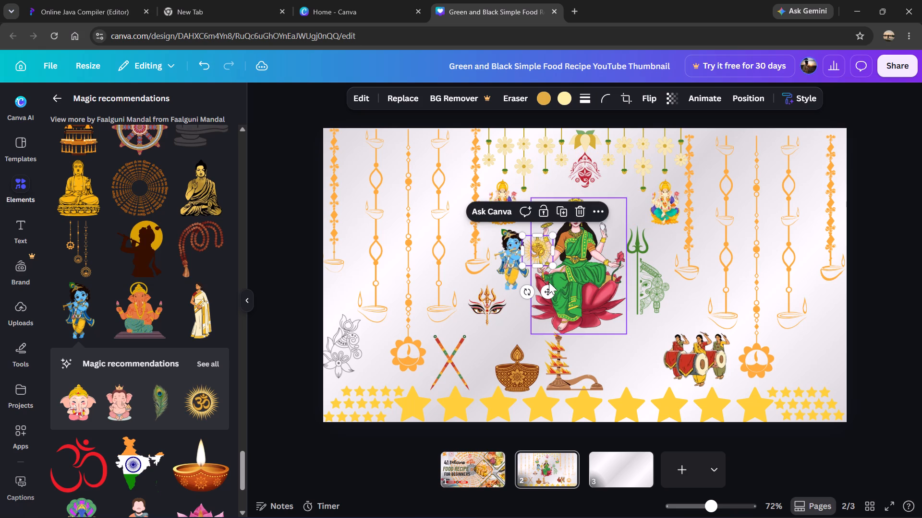
left_click_drag(546, 290, 556, 229)
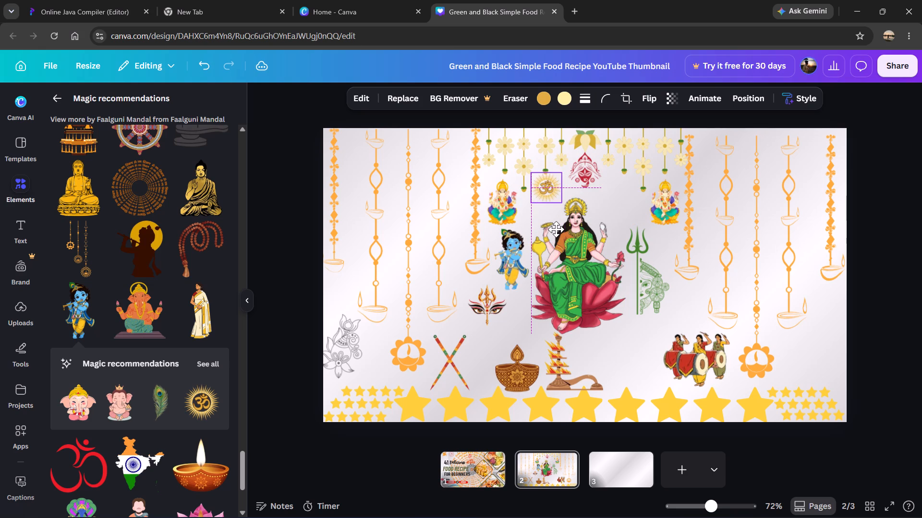
left_click_drag(556, 229, 556, 233)
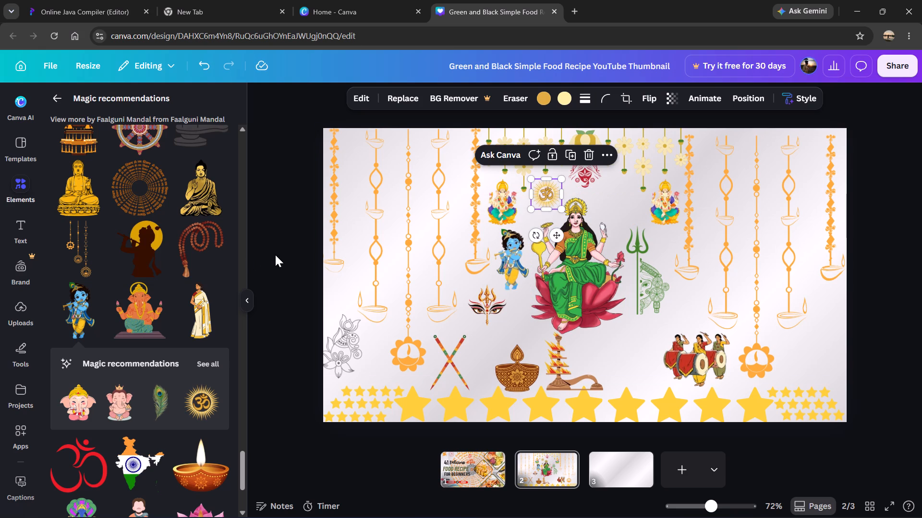
left_click(275, 255)
From Krishna's full recommendations, add the orange marigold border strip and place it along the page's bottom edge, starting at the left corner.
left_click(215, 365)
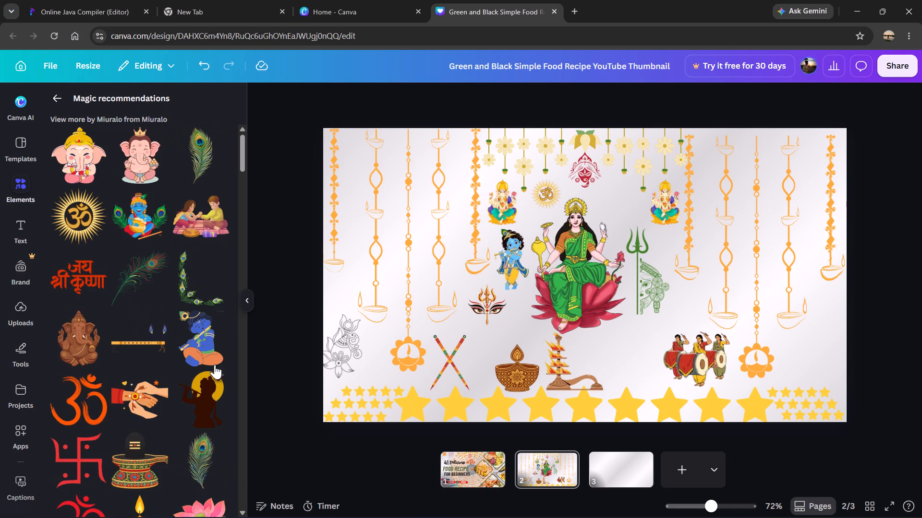
scroll(172, 341, "down", 1)
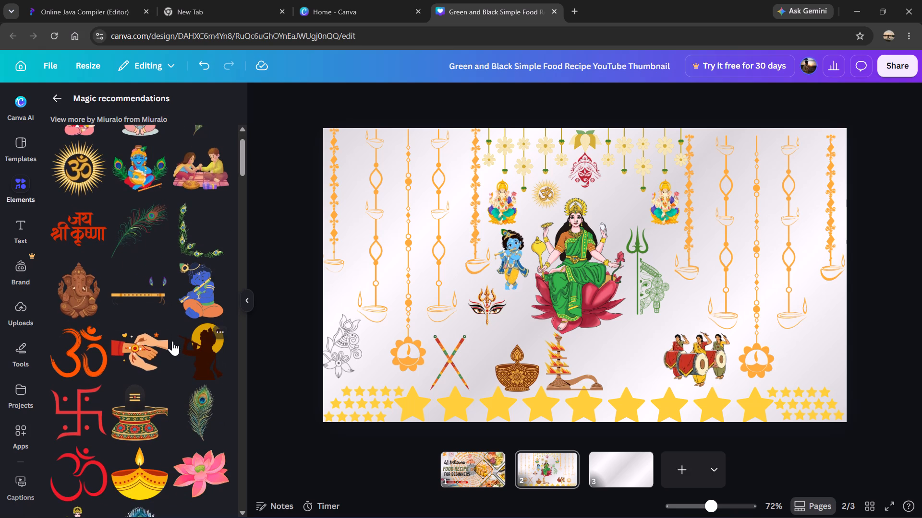
scroll(172, 341, "down", 3)
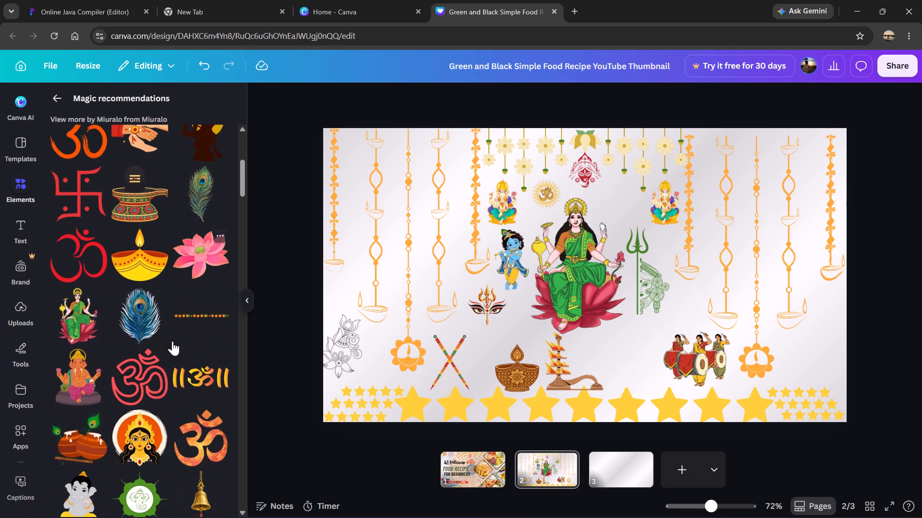
scroll(172, 341, "down", 2)
left_click(190, 228)
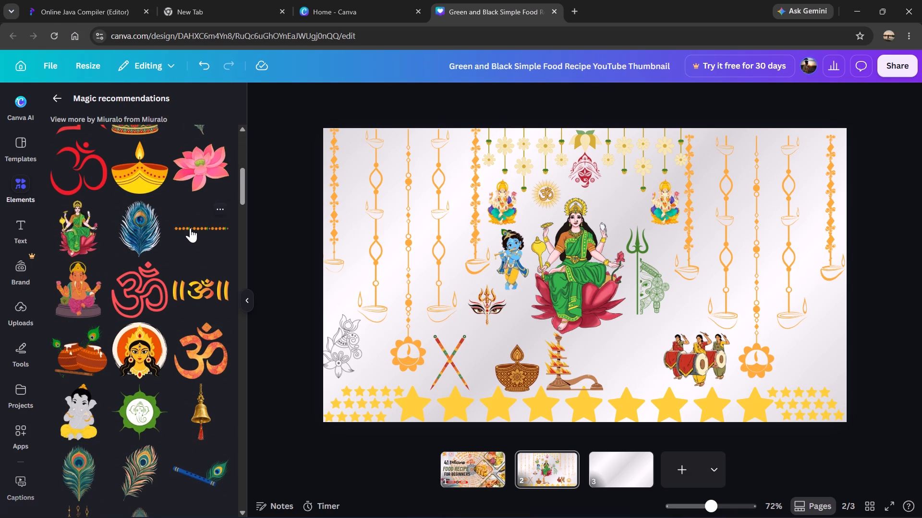
left_click_drag(536, 274, 502, 349)
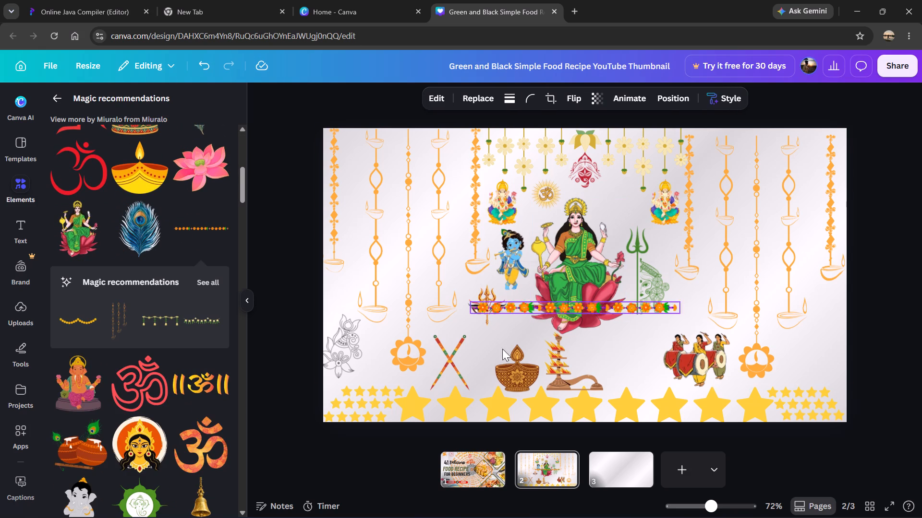
left_click_drag(502, 349, 379, 417)
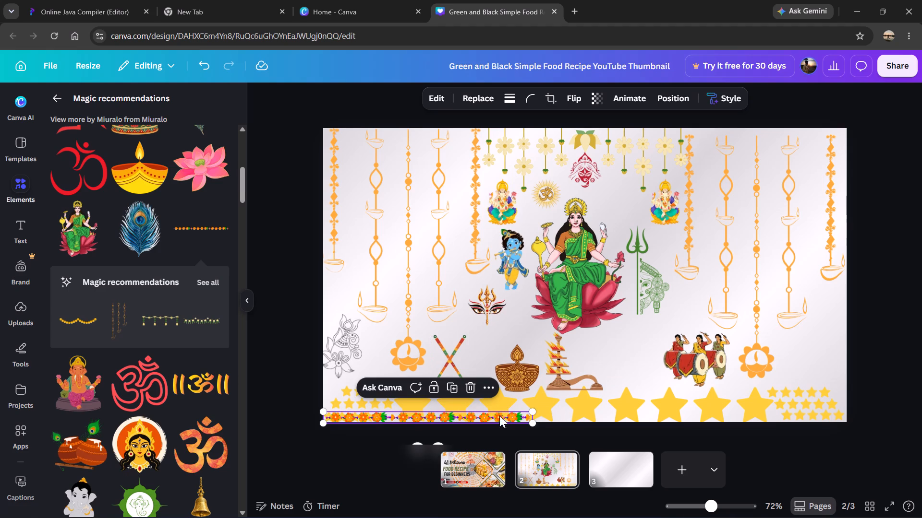
left_click_drag(533, 422, 647, 431)
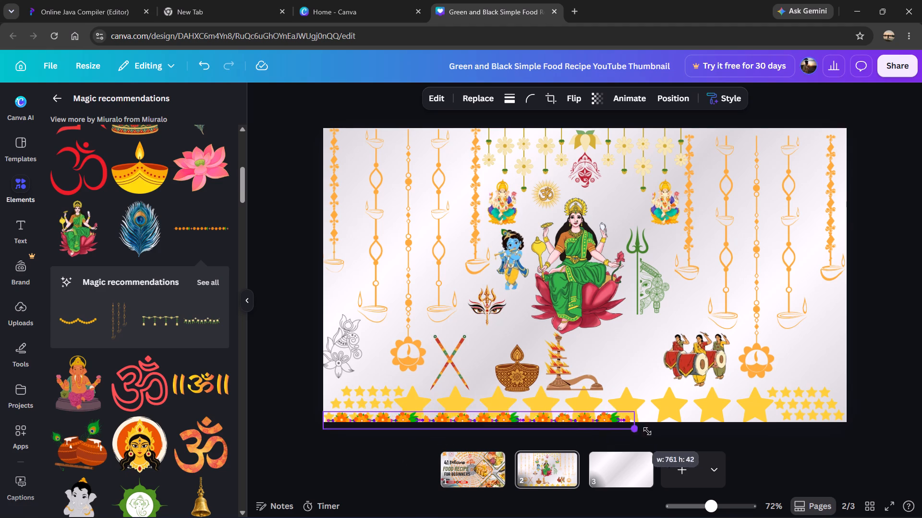
left_click_drag(647, 431, 538, 417)
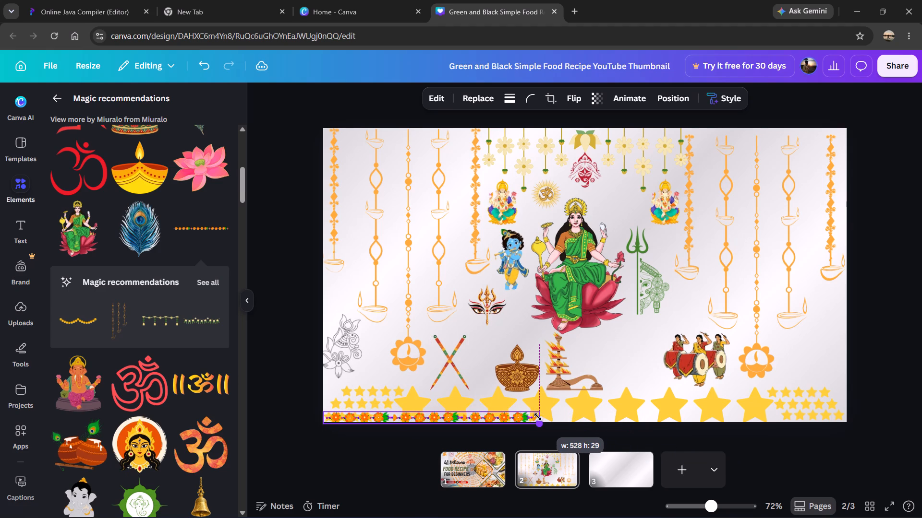
left_click_drag(538, 417, 534, 417)
left_click(353, 461)
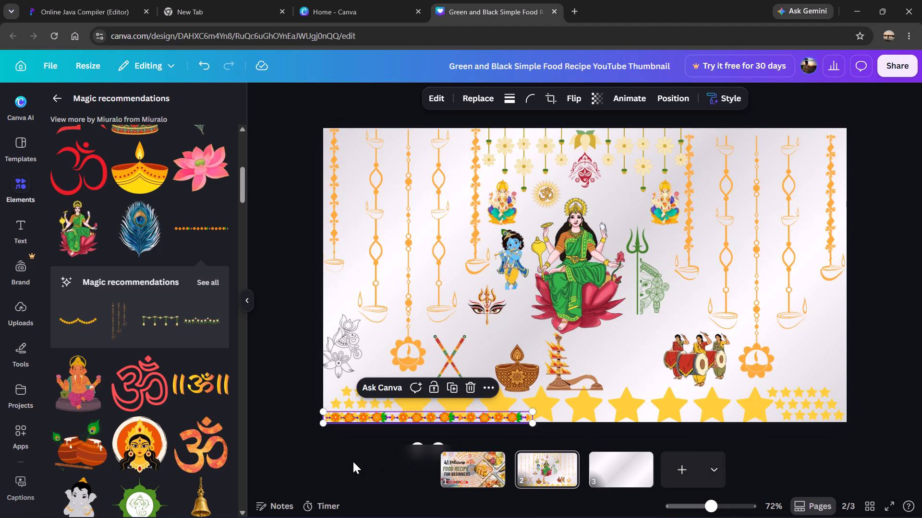
left_click(289, 409)
Duplicate the marigold strip and align both strips end to end along the bottom edge, from the left corner past the middle.
left_click(376, 417)
key("ctrl+c")
key("ctrl+v")
left_click_drag(419, 417, 622, 424)
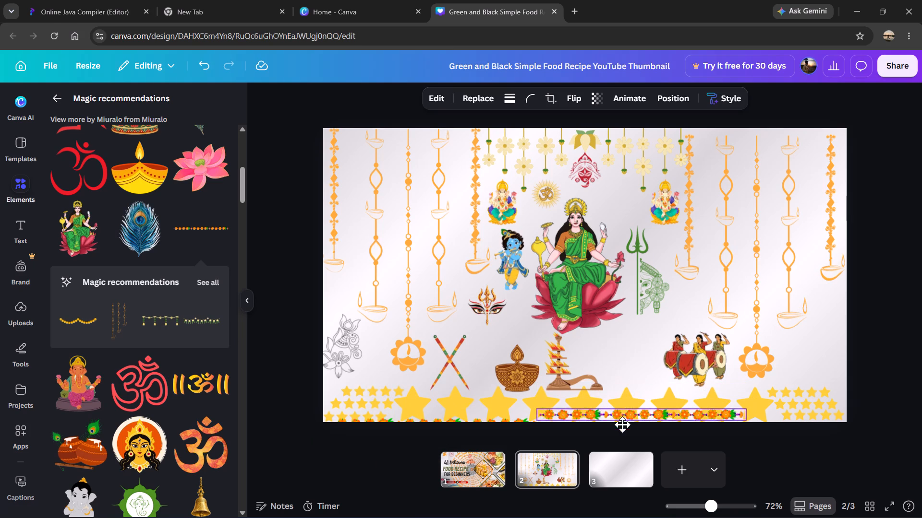
left_click_drag(622, 424, 633, 417)
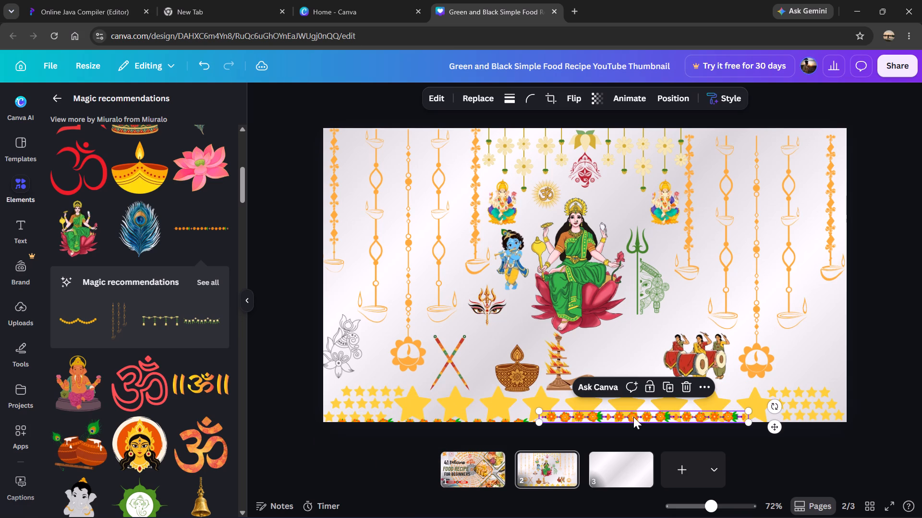
left_click_drag(472, 419, 479, 412)
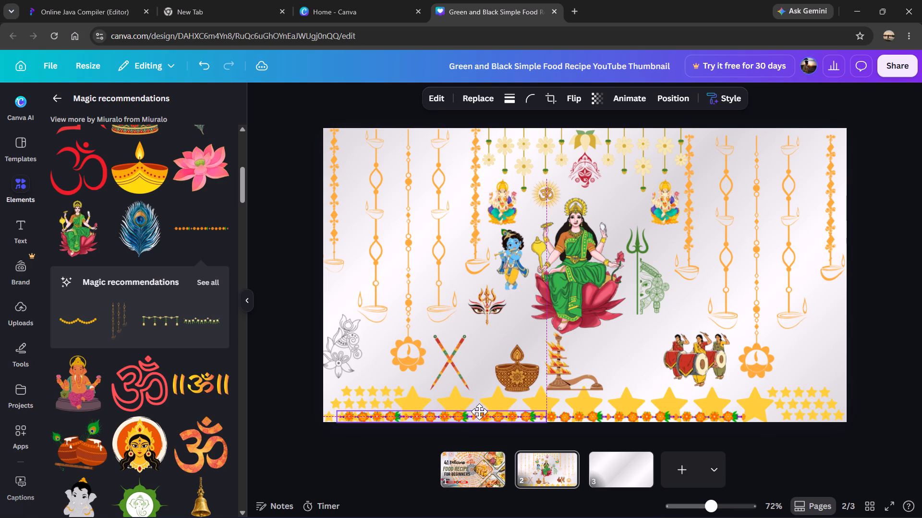
left_click_drag(479, 412, 464, 413)
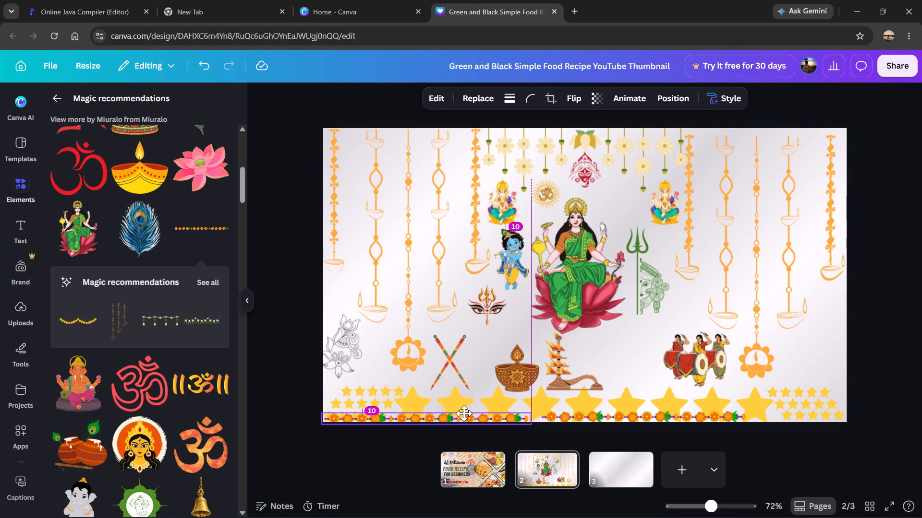
left_click_drag(464, 413, 460, 413)
left_click_drag(553, 418, 541, 418)
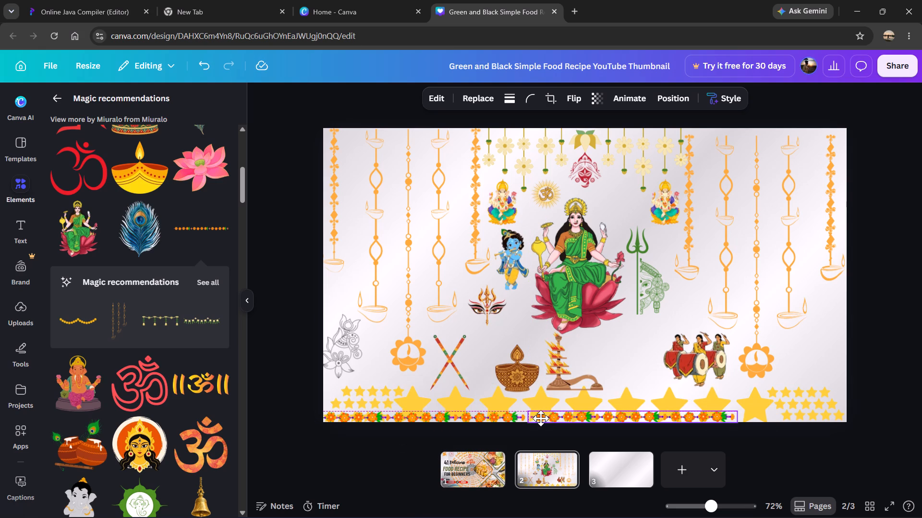
left_click_drag(541, 418, 530, 418)
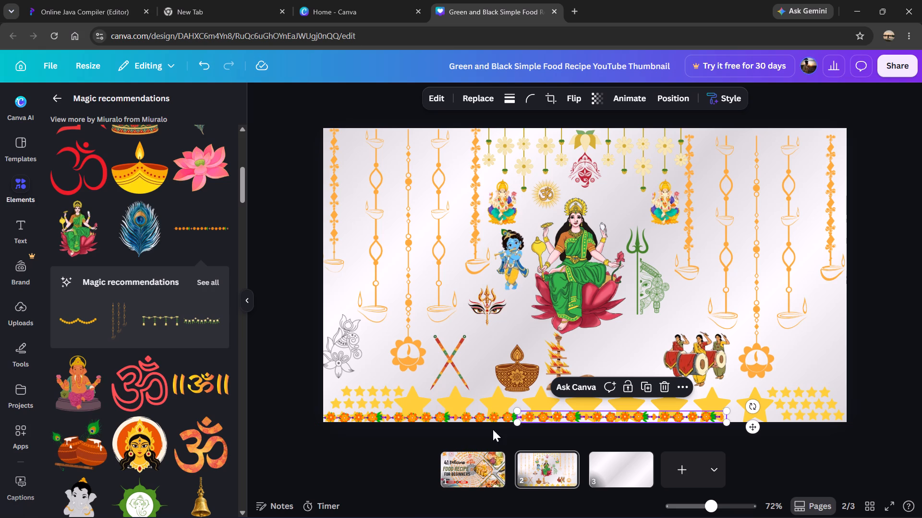
left_click(382, 436)
Paste a third marigold strip and place it at the bottom-right corner, extending the row to the page's right edge.
key("ctrl+v")
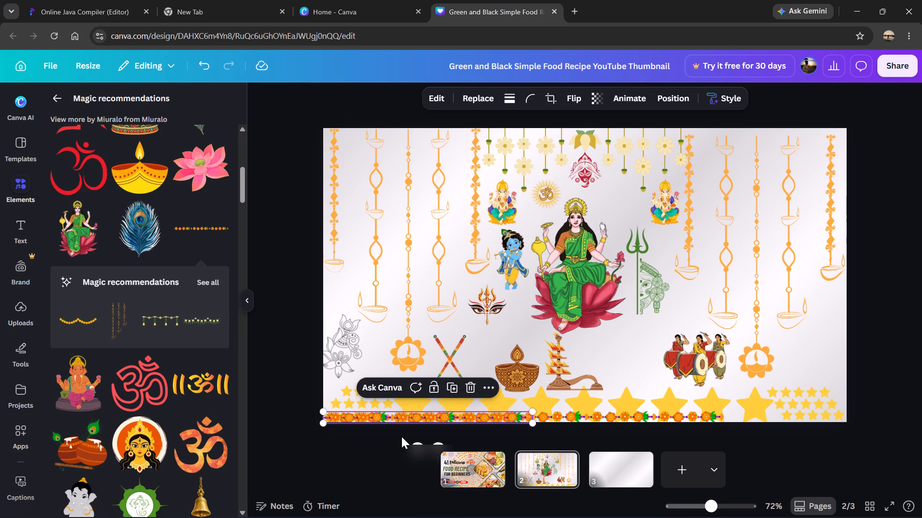
left_click_drag(417, 413, 686, 391)
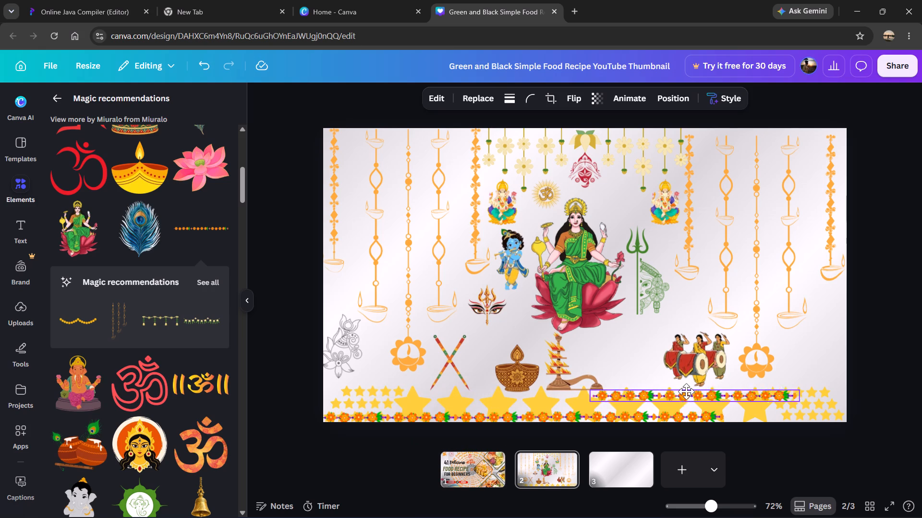
left_click_drag(686, 391, 814, 408)
scroll(698, 395, "right", 1)
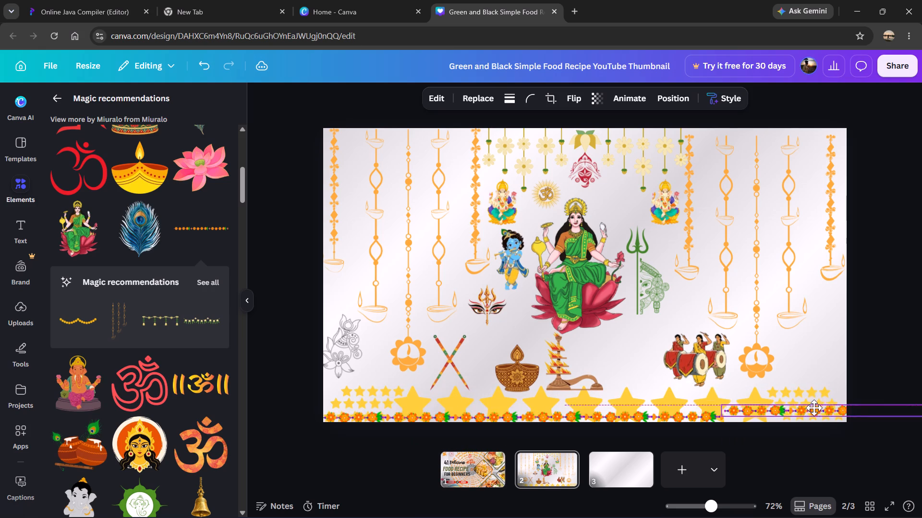
scroll(814, 408, "right", 1)
left_click_drag(814, 408, 808, 412)
left_click(901, 356)
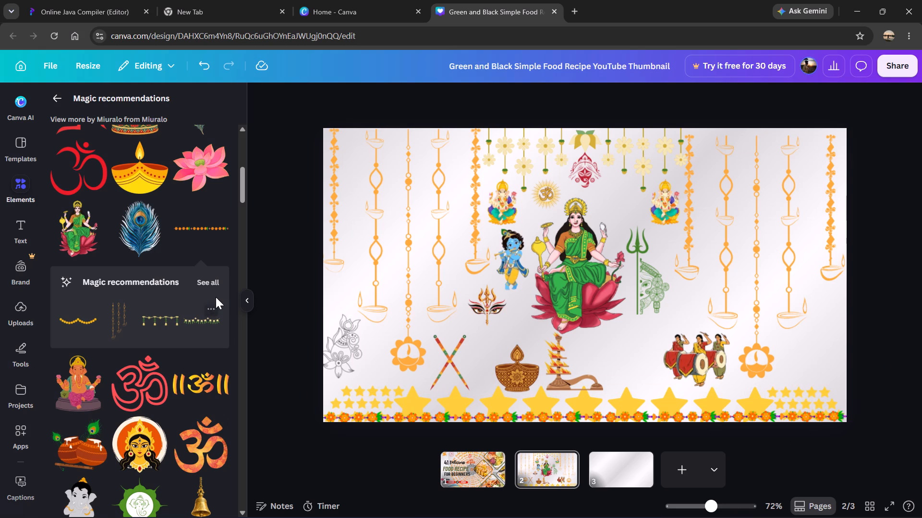
From the marigold strip's full recommendations, add the hanging orange marigold garland and place it in the page's top-left corner.
left_click(209, 286)
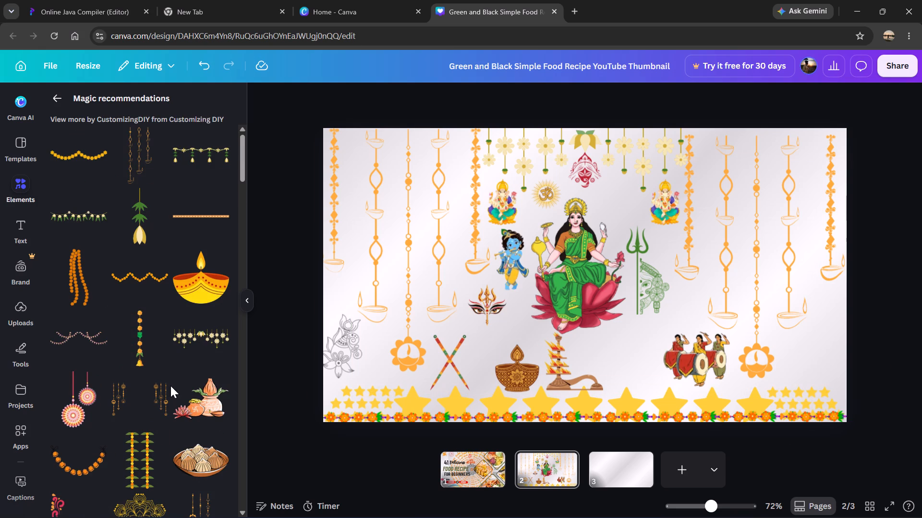
scroll(170, 386, "down", 1)
left_click(80, 253)
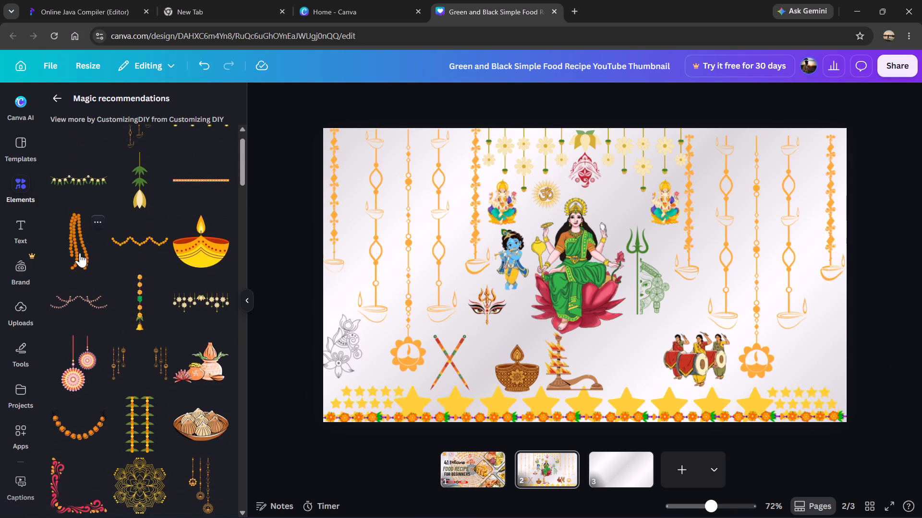
left_click_drag(583, 247, 402, 196)
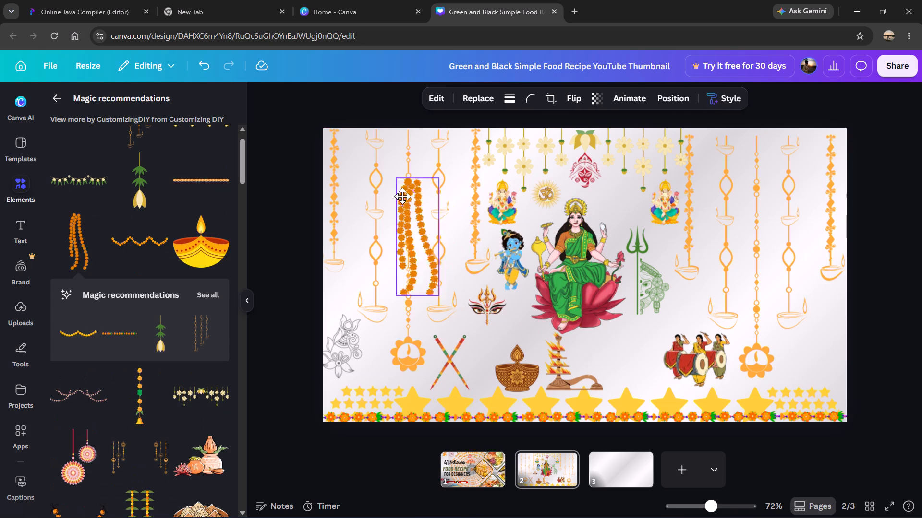
left_click_drag(402, 196, 358, 155)
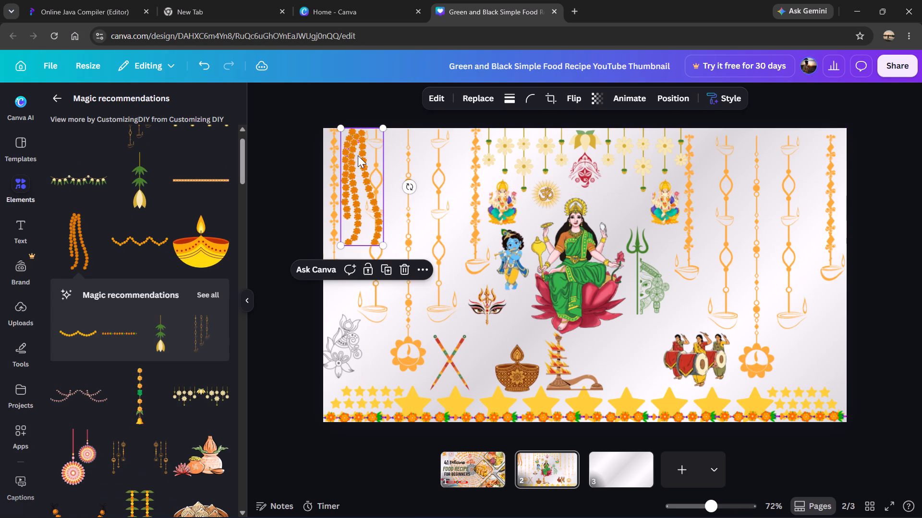
Add a second hanging orange marigold garland and place it in the page's top-right corner.
left_click(84, 250)
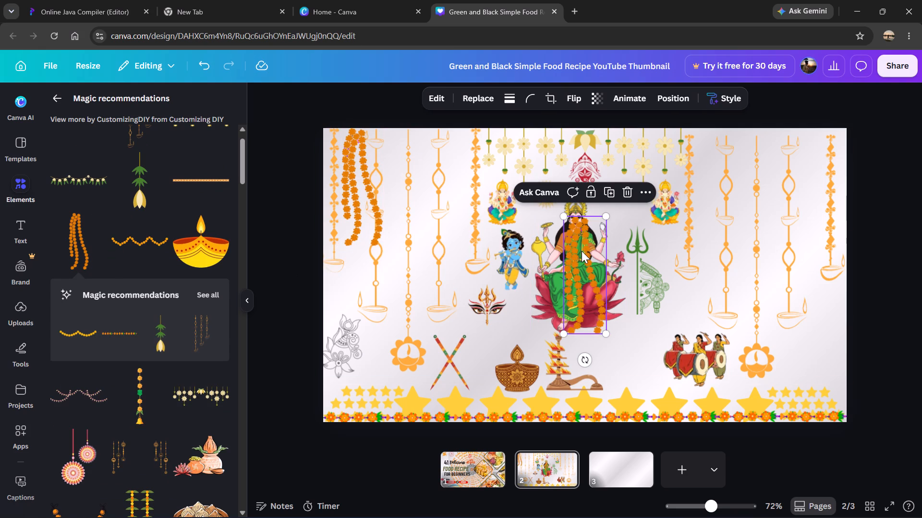
left_click_drag(582, 251, 815, 150)
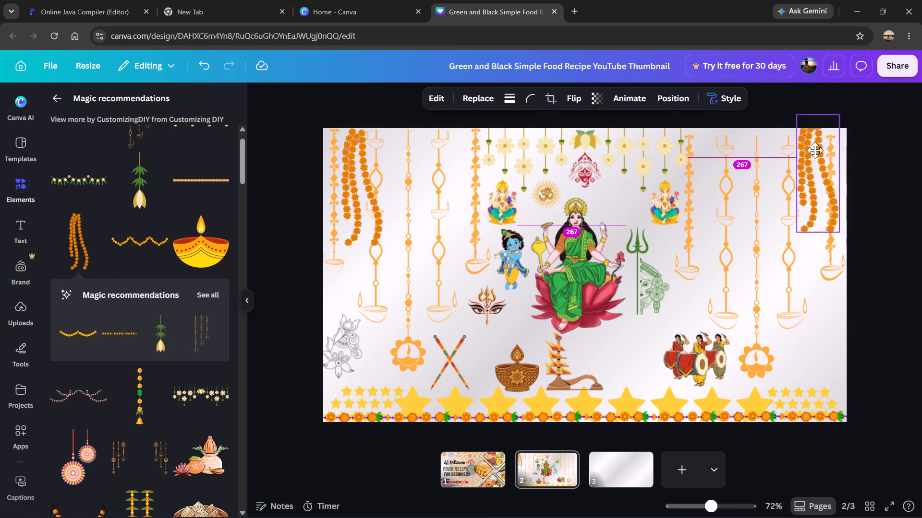
left_click_drag(815, 150, 815, 163)
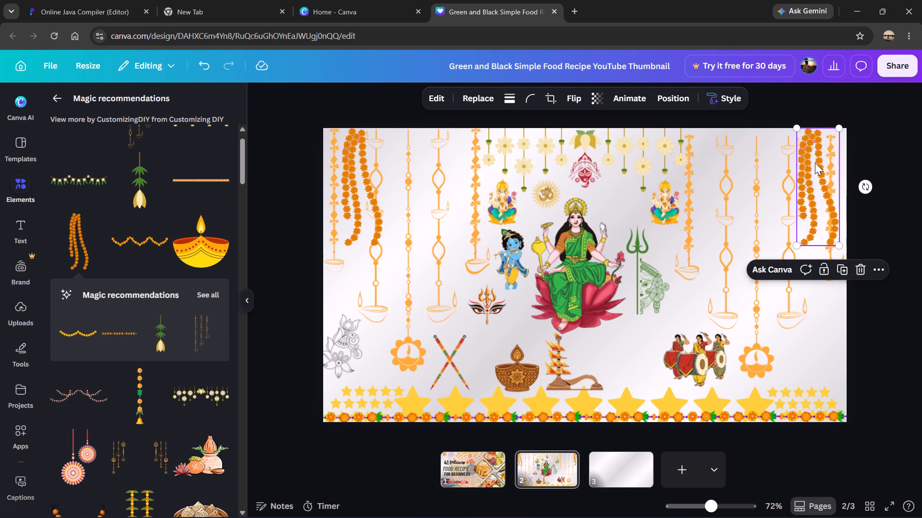
left_click(881, 222)
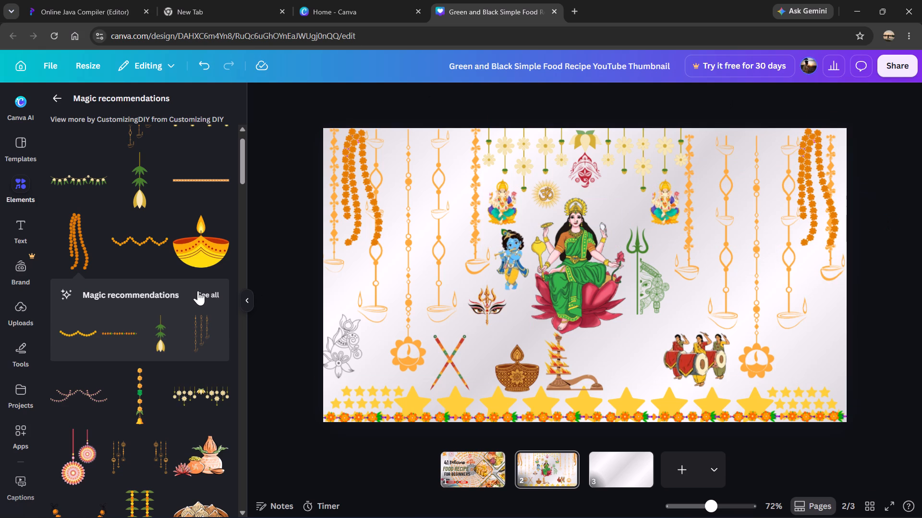
From the garland's full recommendations, add the puja pots with lotus illustration, shrink it and place it between the flame lamp and the drummers.
left_click(198, 291)
scroll(198, 297, "down", 1)
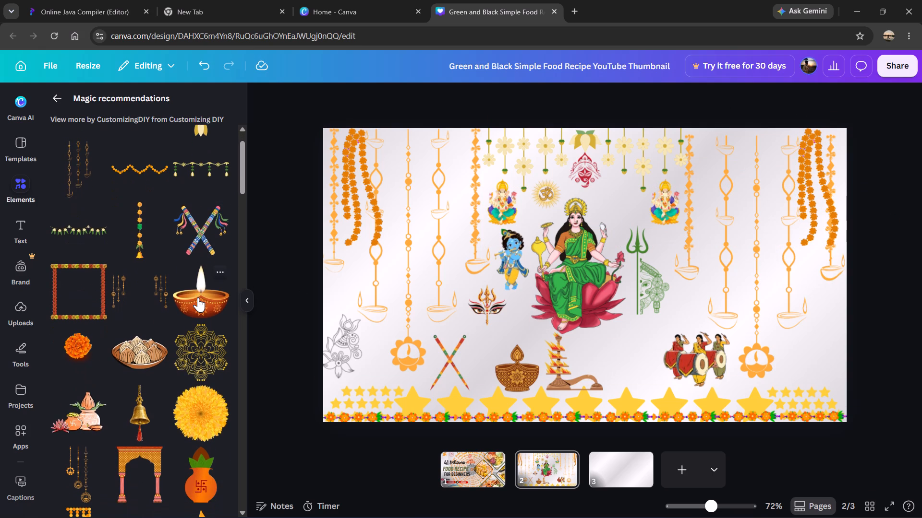
scroll(105, 332, "down", 1)
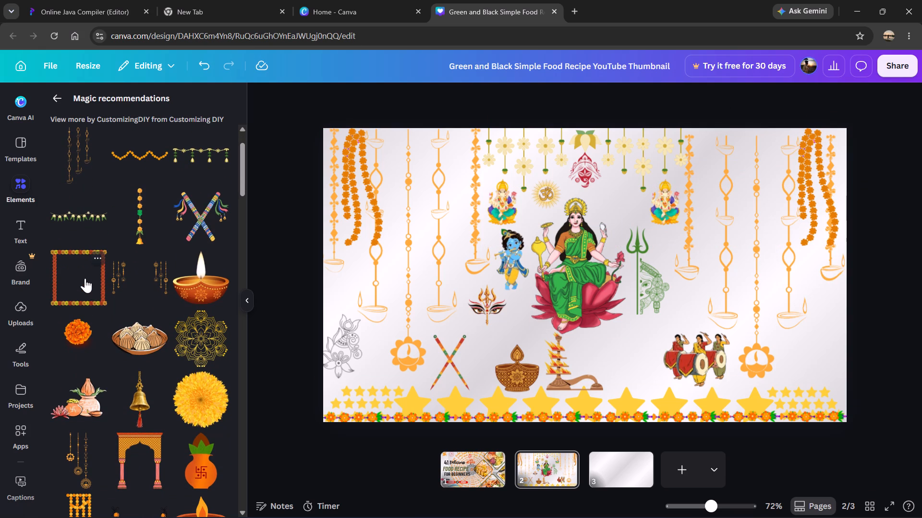
scroll(85, 278, "down", 2)
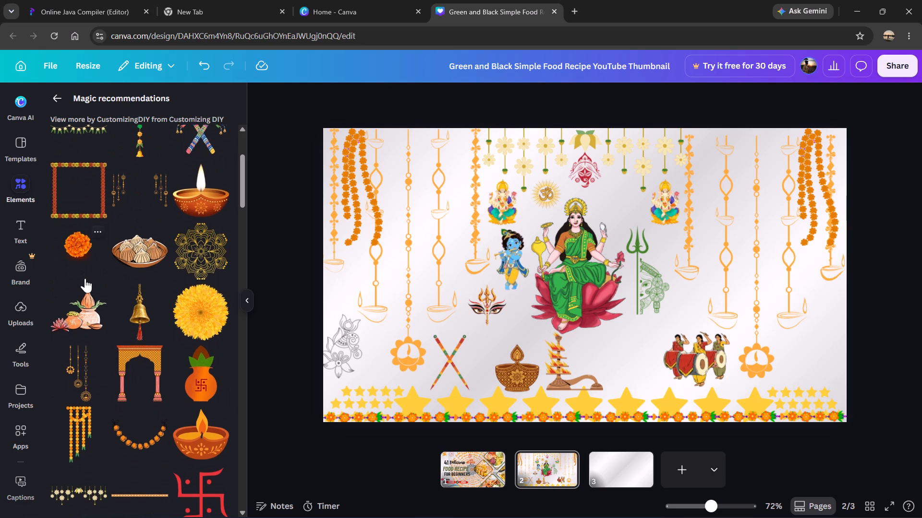
scroll(85, 278, "down", 1)
left_click(86, 302)
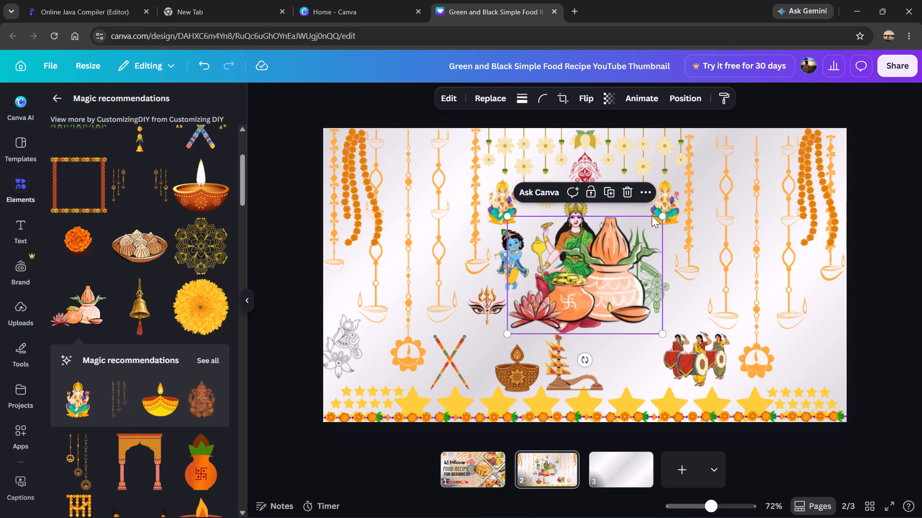
left_click_drag(660, 215, 593, 276)
left_click_drag(540, 303, 620, 354)
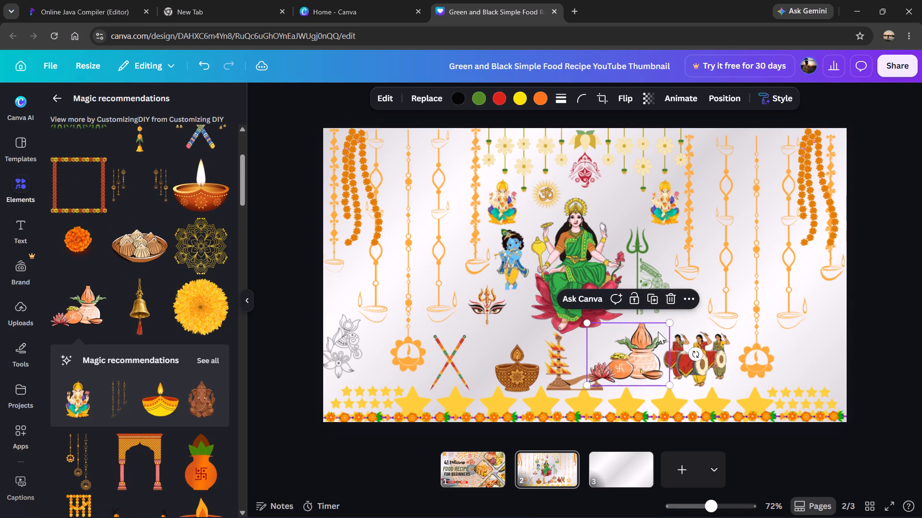
left_click_drag(667, 324, 648, 344)
left_click_drag(615, 363, 622, 356)
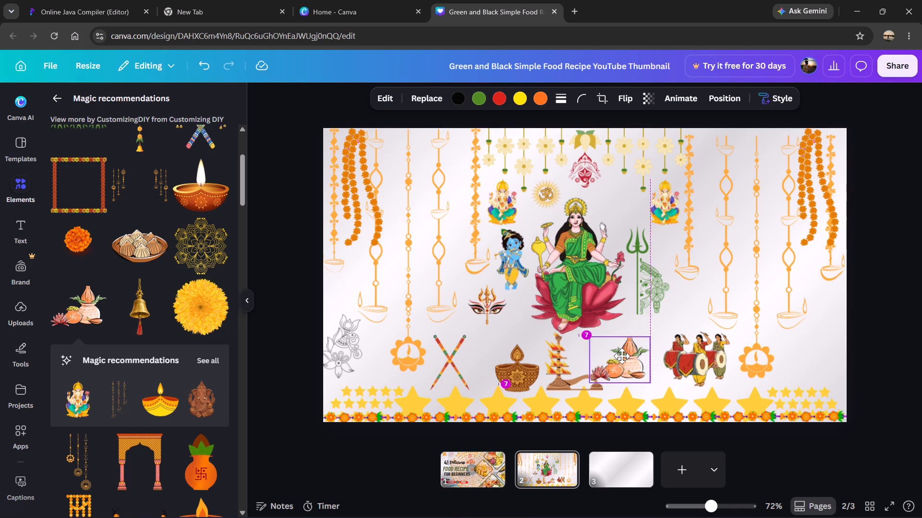
left_click_drag(622, 356, 627, 346)
left_click(883, 357)
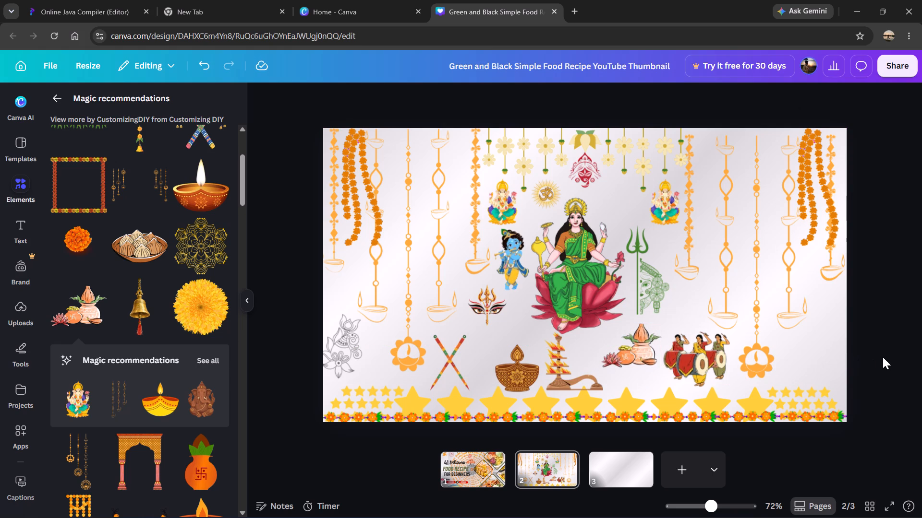
From the puja pots' full recommendations, add the orange kalash with green leaves, shrink it and place it below the left flower-shaped hanging lamp.
scroll(251, 362, "down", 4)
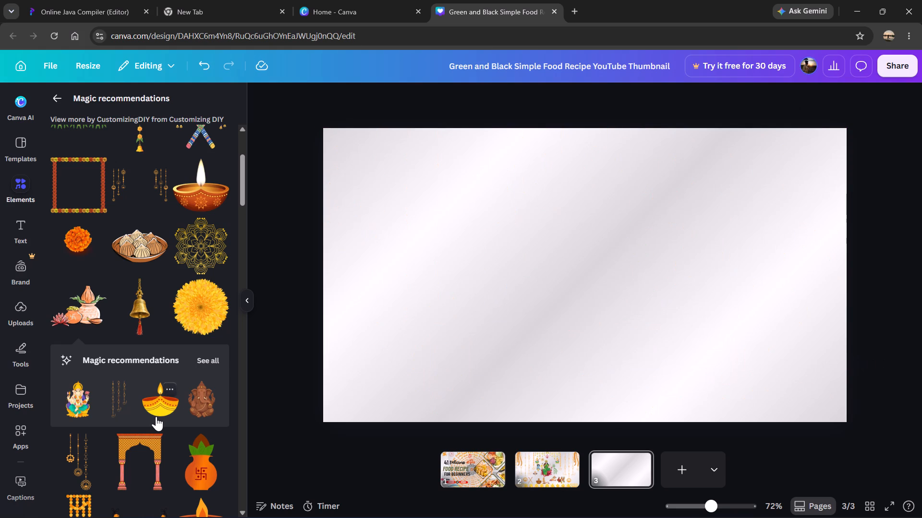
scroll(156, 416, "up", 1)
left_click(536, 480)
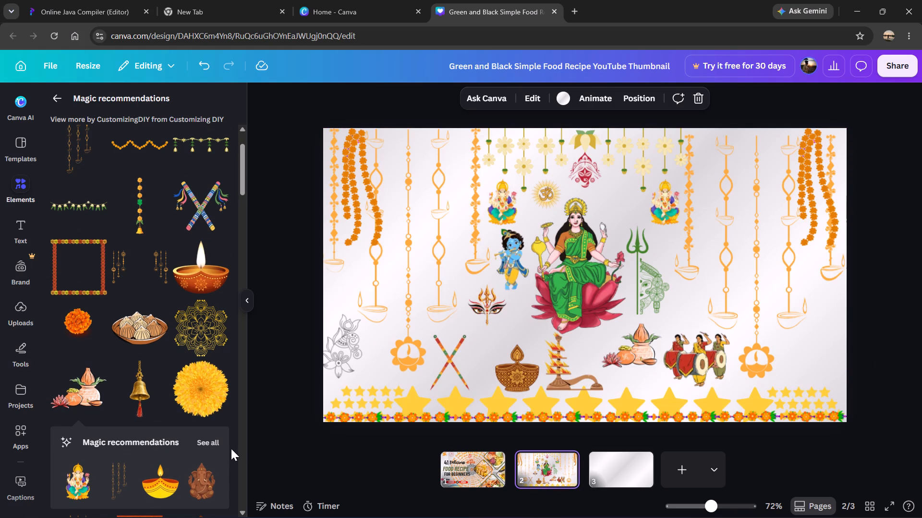
scroll(168, 480, "down", 3)
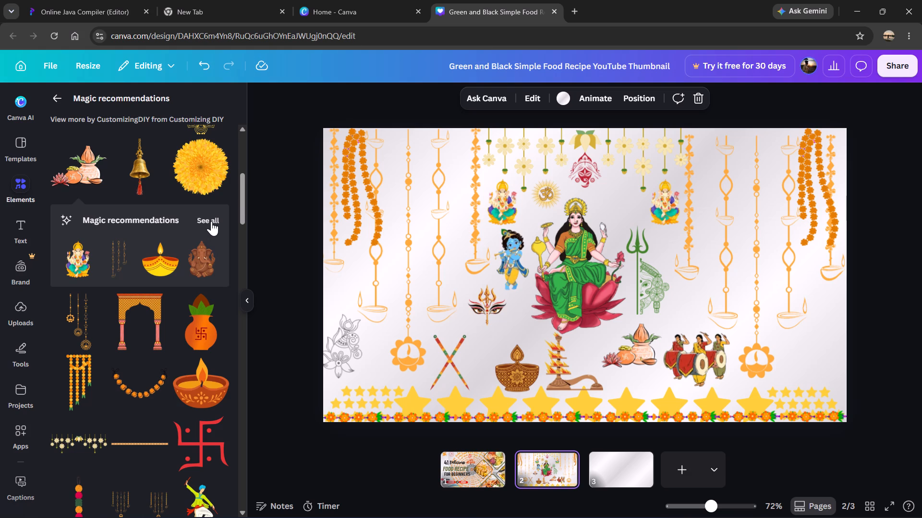
left_click(211, 221)
scroll(164, 323, "down", 1)
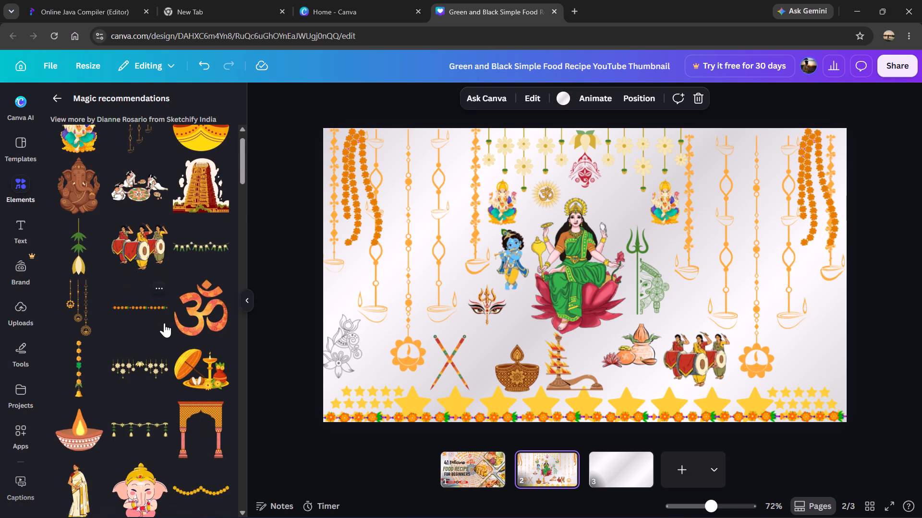
scroll(164, 323, "down", 5)
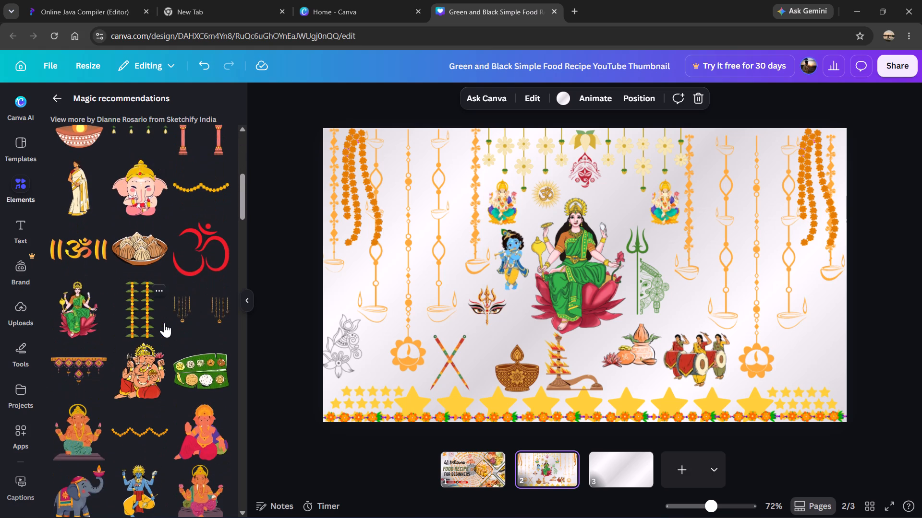
scroll(164, 323, "down", 3)
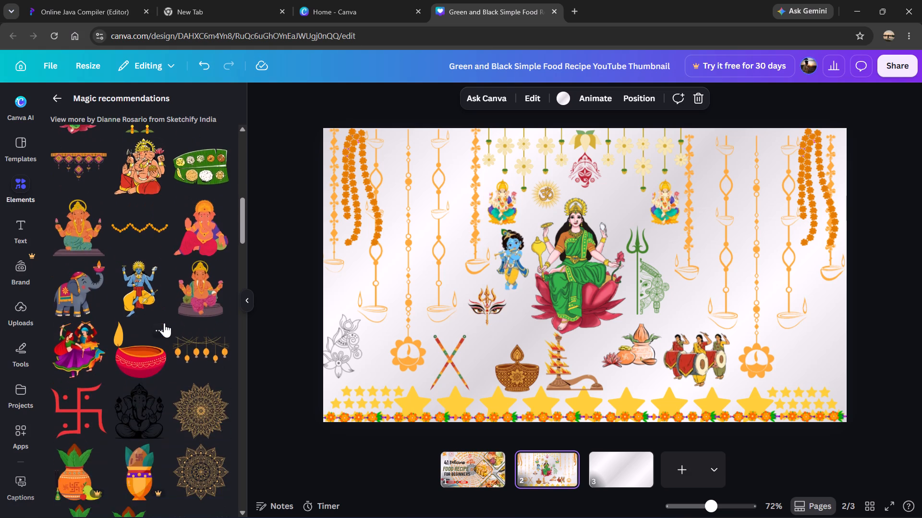
scroll(164, 323, "down", 2)
scroll(236, 447, "down", 1)
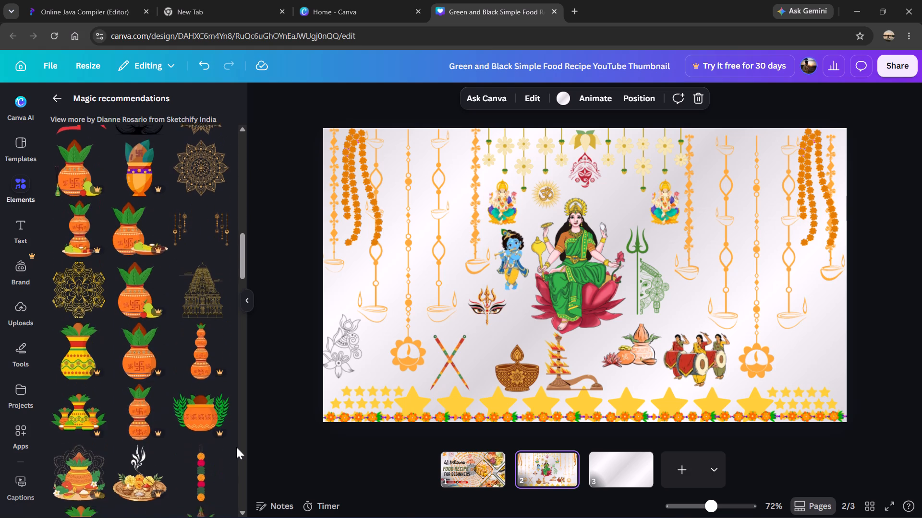
scroll(236, 447, "down", 1)
scroll(160, 478, "down", 2)
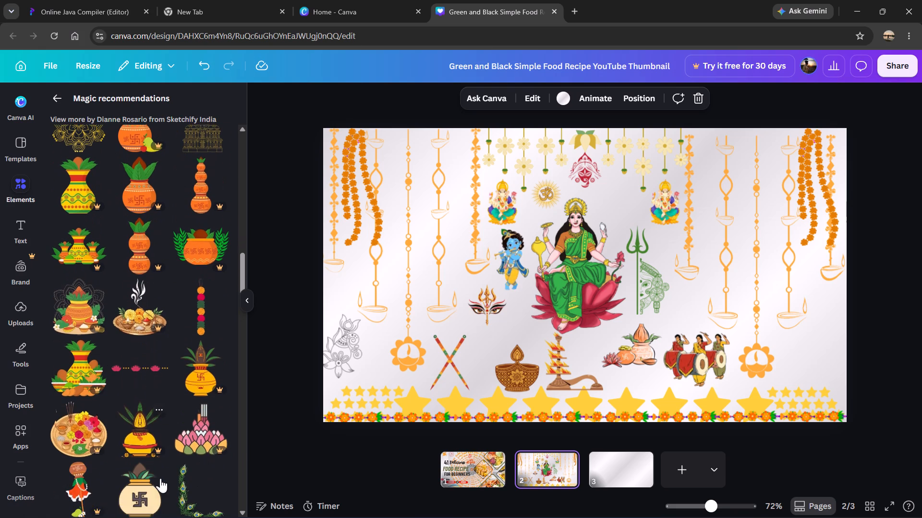
scroll(160, 478, "down", 10)
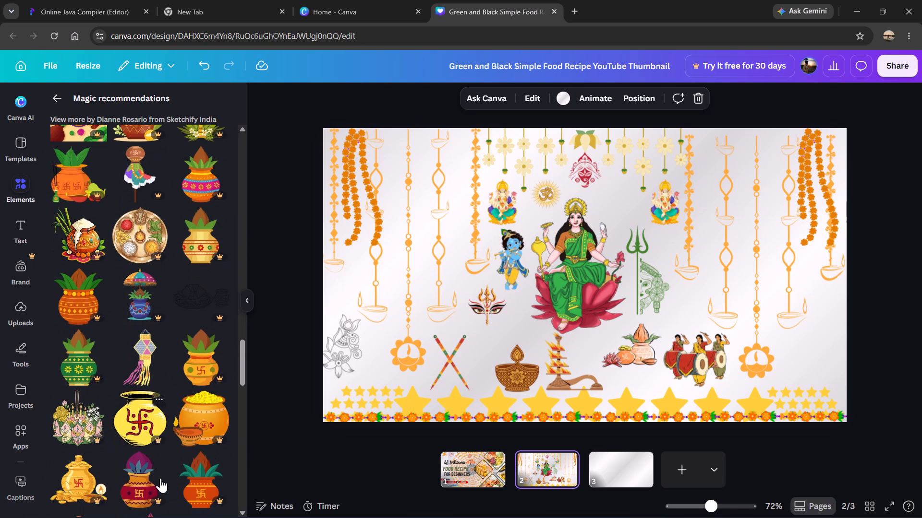
scroll(160, 478, "down", 2)
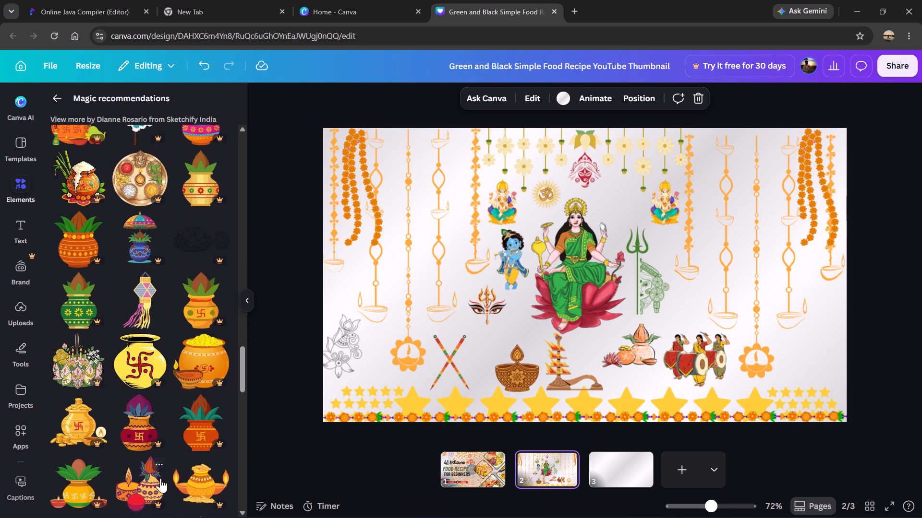
left_click(75, 236)
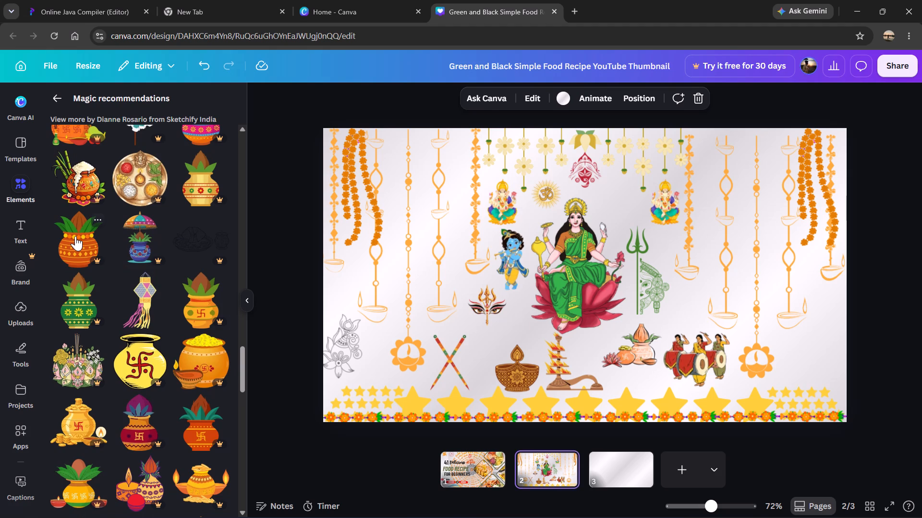
left_click_drag(636, 220, 604, 278)
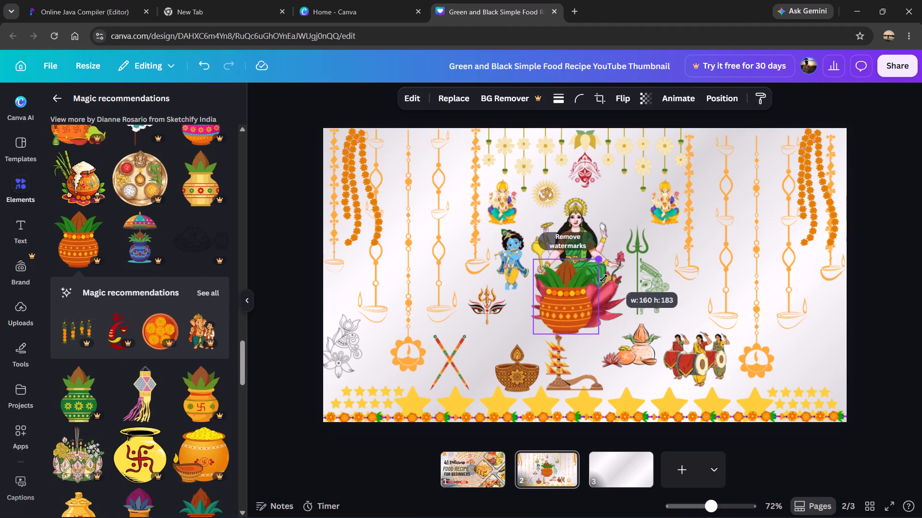
left_click_drag(604, 278, 576, 312)
left_click_drag(543, 318, 362, 396)
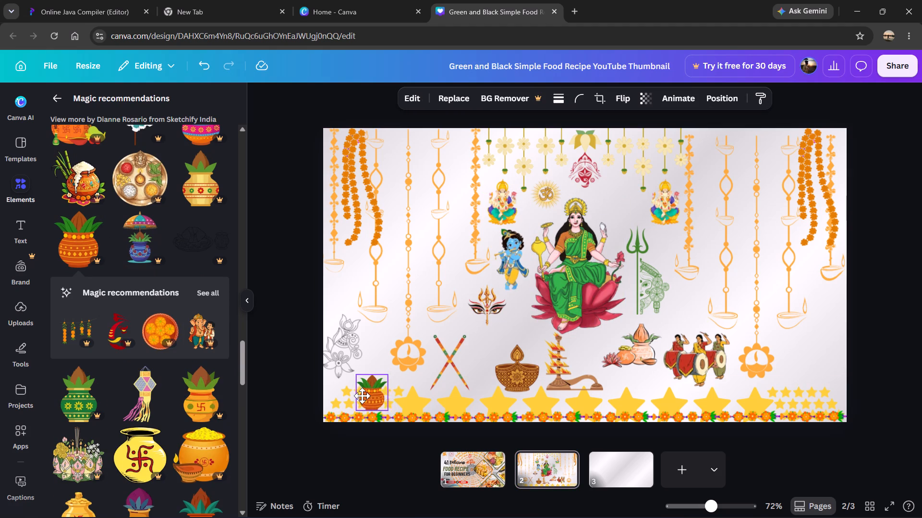
left_click_drag(362, 396, 407, 396)
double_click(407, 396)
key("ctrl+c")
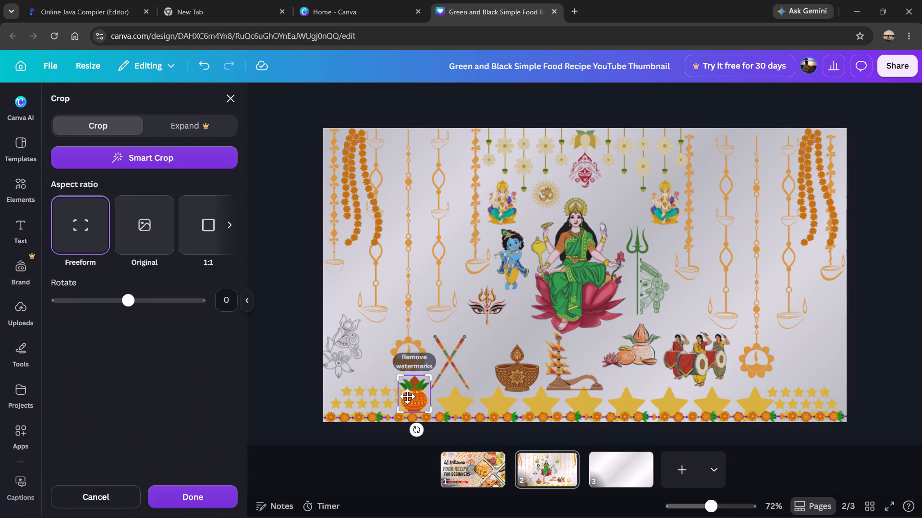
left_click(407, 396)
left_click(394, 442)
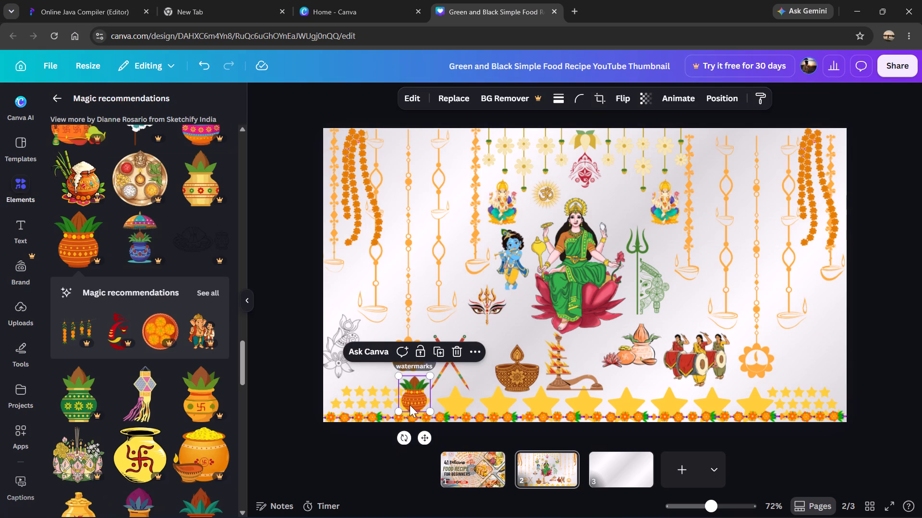
Duplicate the orange kalash and place the copy in the star row below the drummers and the right flower-shaped hanging lamp.
left_click(411, 400)
key("ctrl+c")
key("ctrl+v")
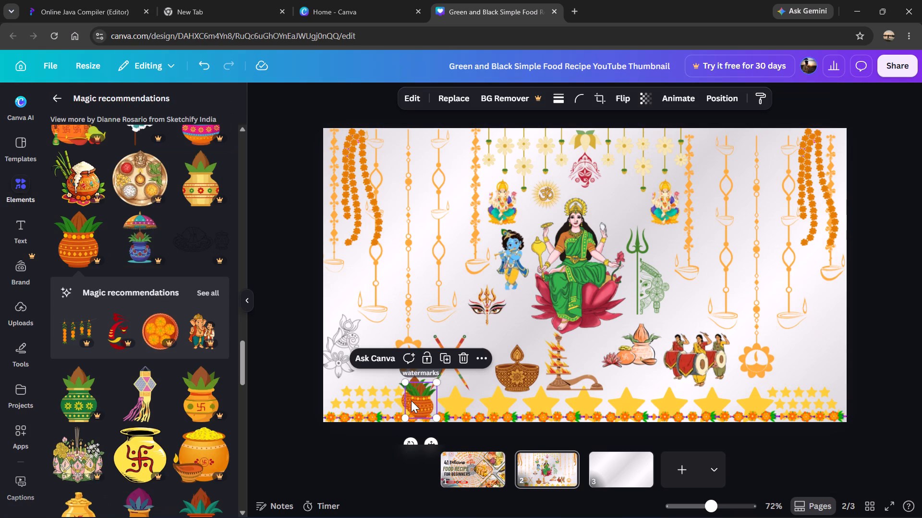
left_click_drag(411, 400, 727, 397)
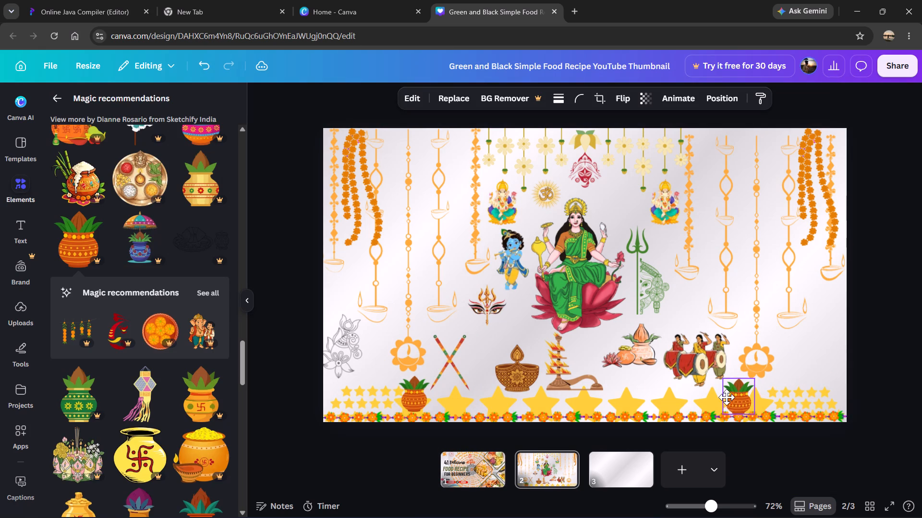
left_click_drag(727, 397, 725, 395)
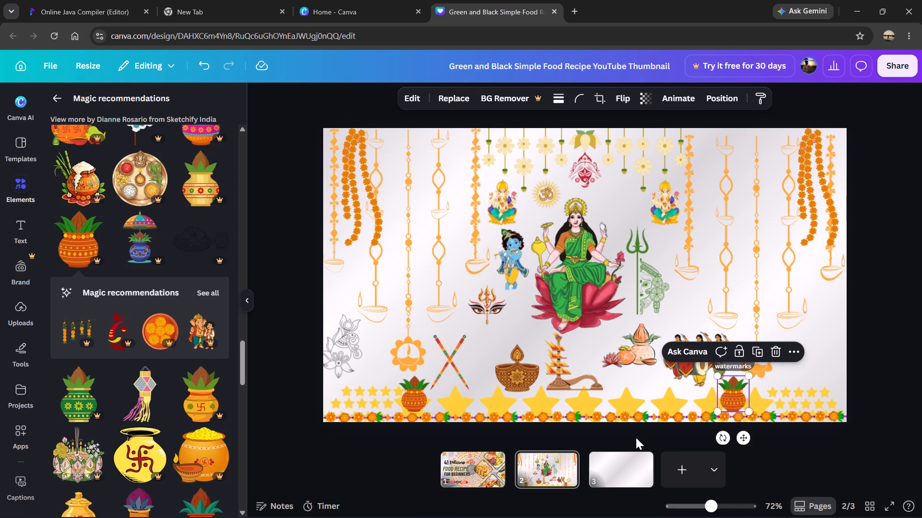
Paste two more orange kalash pots and place one in each bottom corner of the page, just above the marigold strip.
key("ctrl+v")
left_click_drag(417, 402, 345, 401)
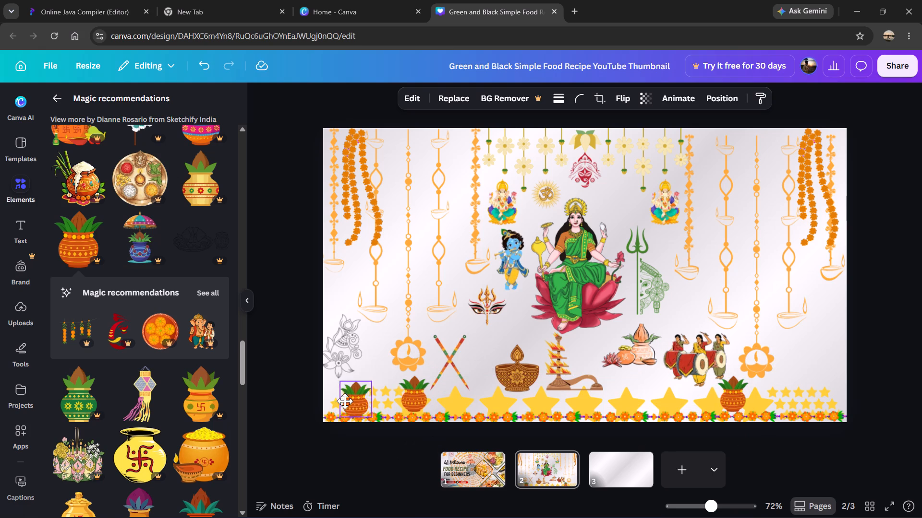
left_click_drag(345, 401, 333, 399)
key("ctrl+v")
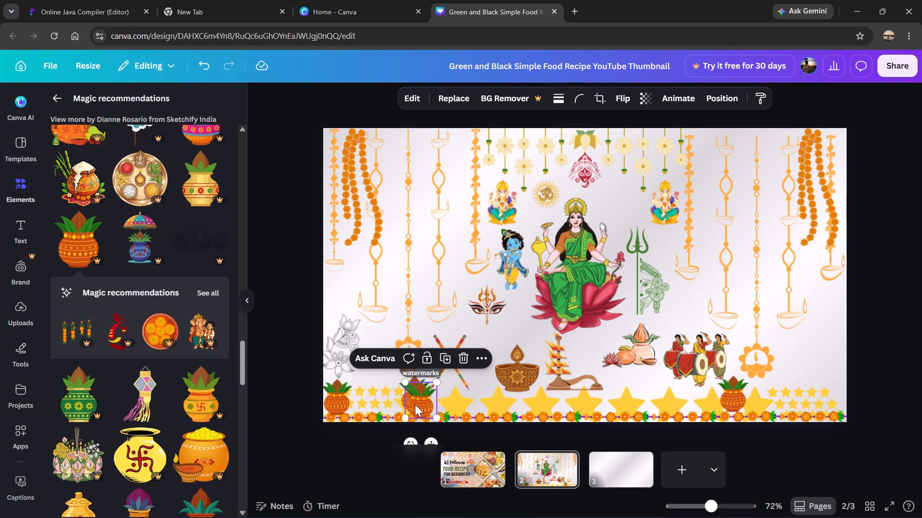
left_click_drag(416, 403, 827, 395)
left_click(871, 417)
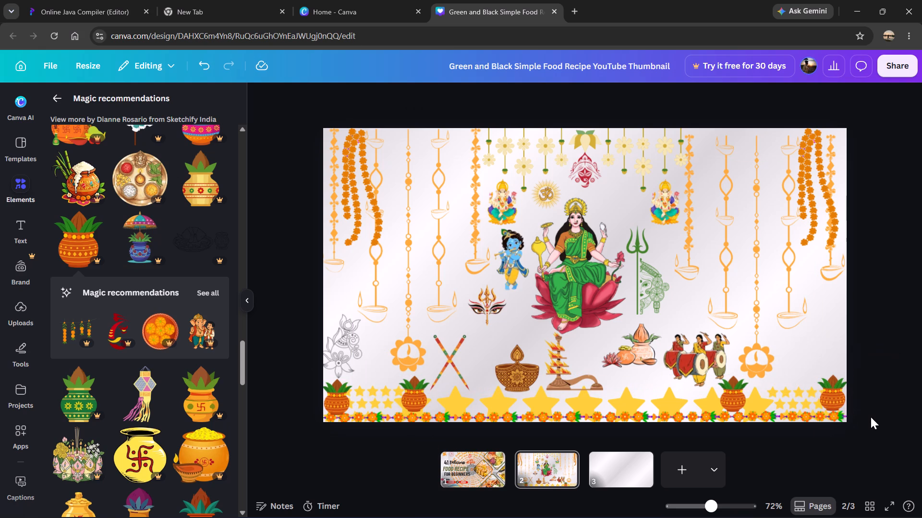
From the recommendations, add the hanging brass bell with red tassel, shrink it and hang it from the page's top edge, left of the flower garland.
scroll(149, 402, "down", 4)
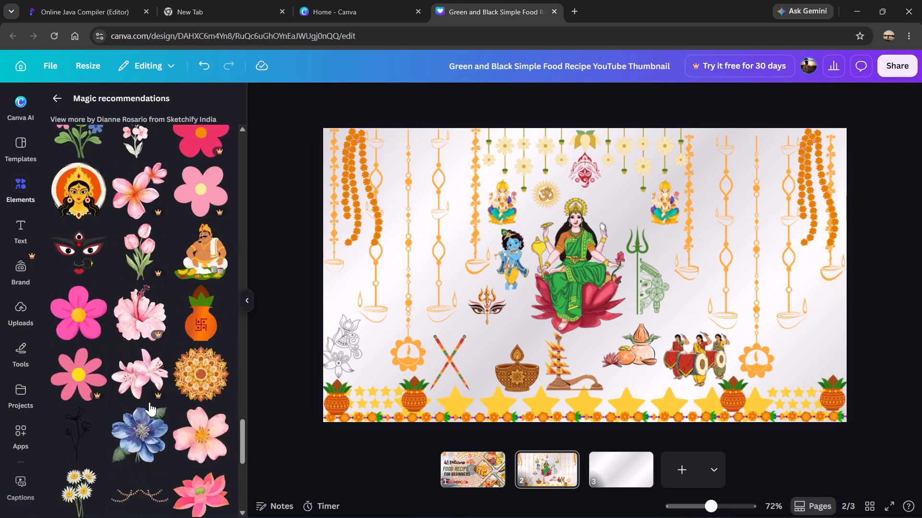
scroll(149, 402, "down", 6)
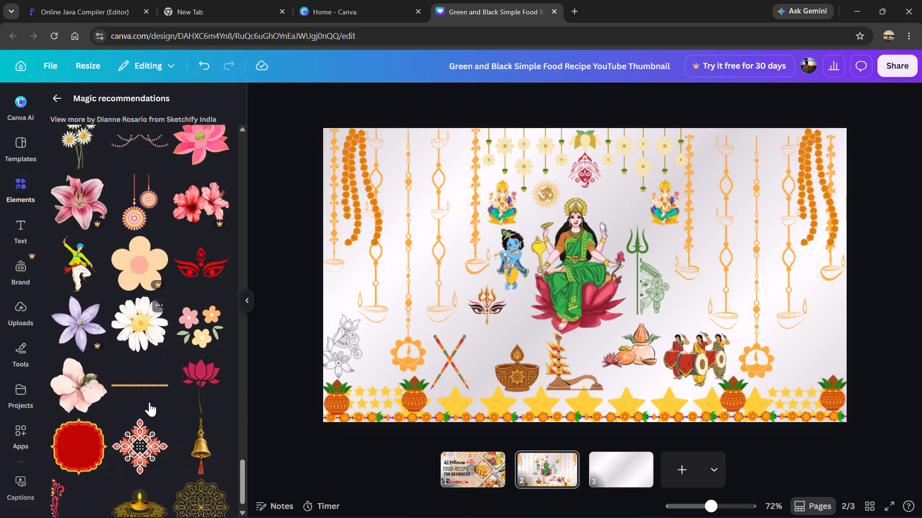
scroll(149, 402, "down", 2)
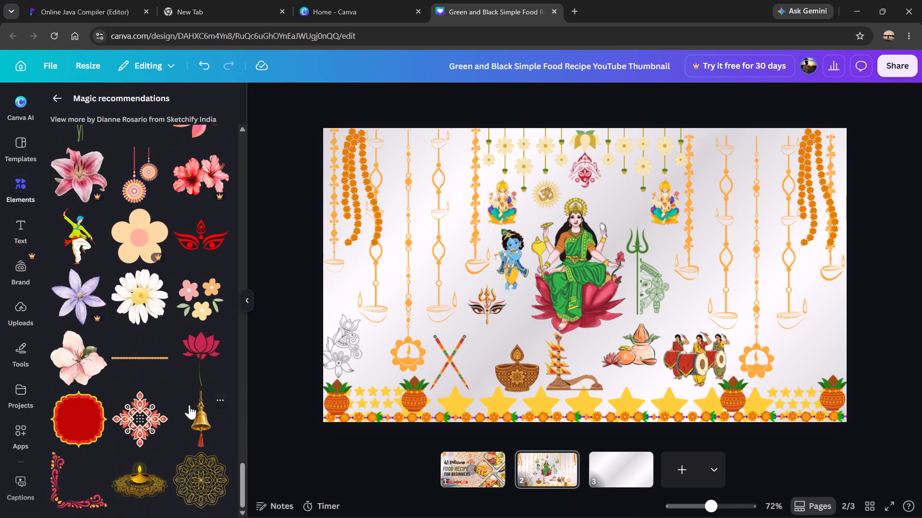
left_click(189, 405)
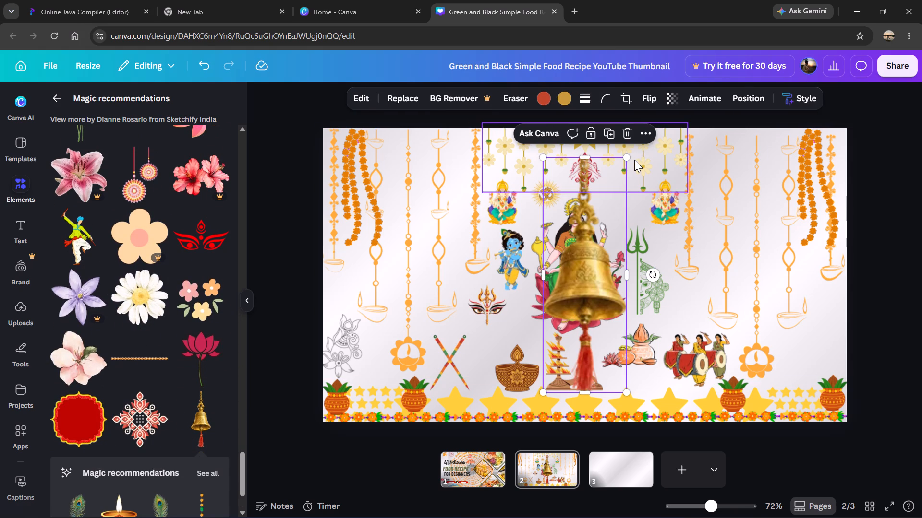
left_click_drag(631, 160, 600, 238)
left_click_drag(569, 288, 546, 275)
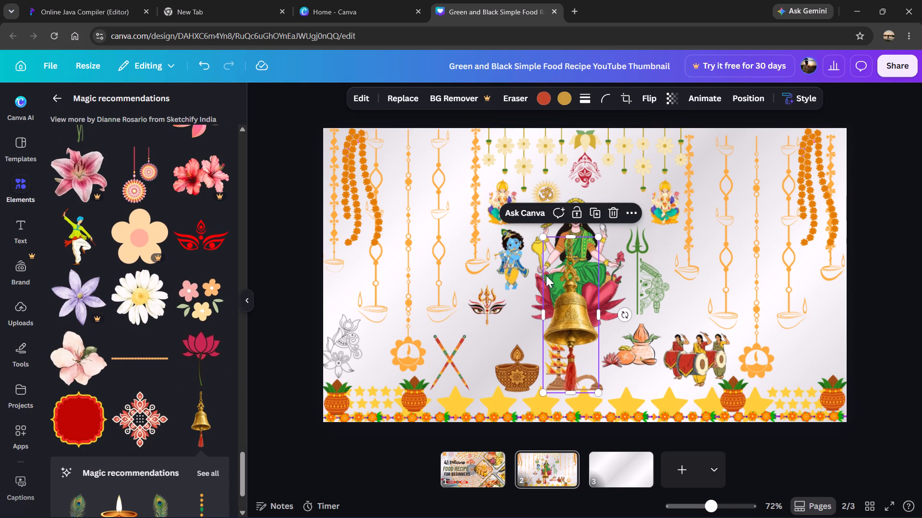
left_click_drag(546, 275, 422, 181)
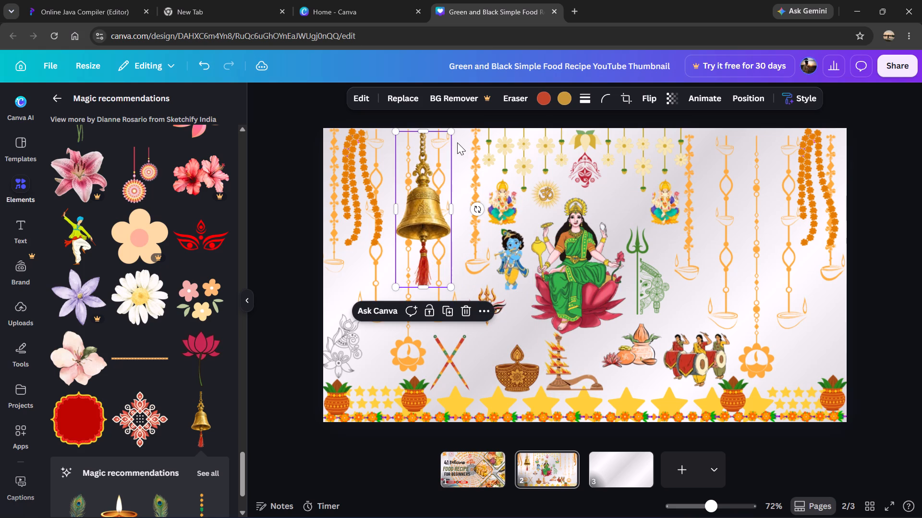
left_click_drag(450, 130, 431, 191)
left_click_drag(407, 243, 455, 180)
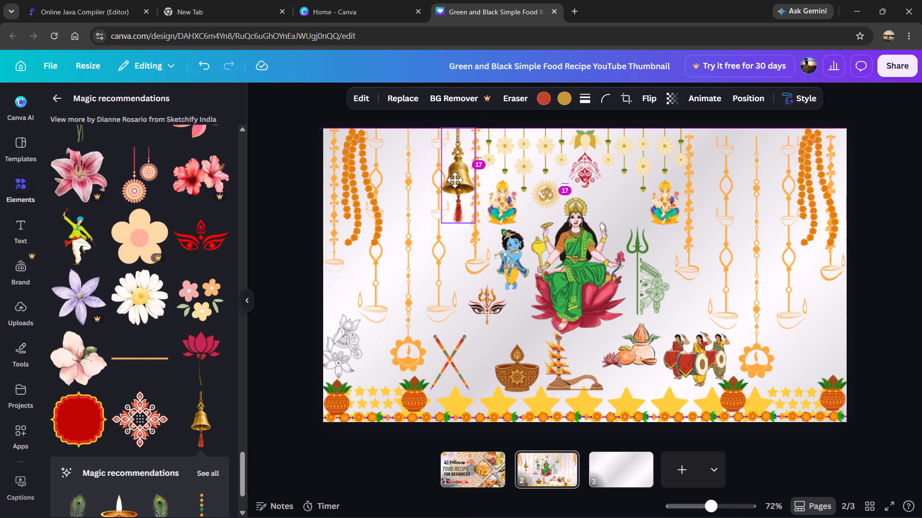
Duplicate the hanging brass bell and hang the copy from the page's top edge, just right of the flower garland.
left_click_drag(455, 180, 454, 180)
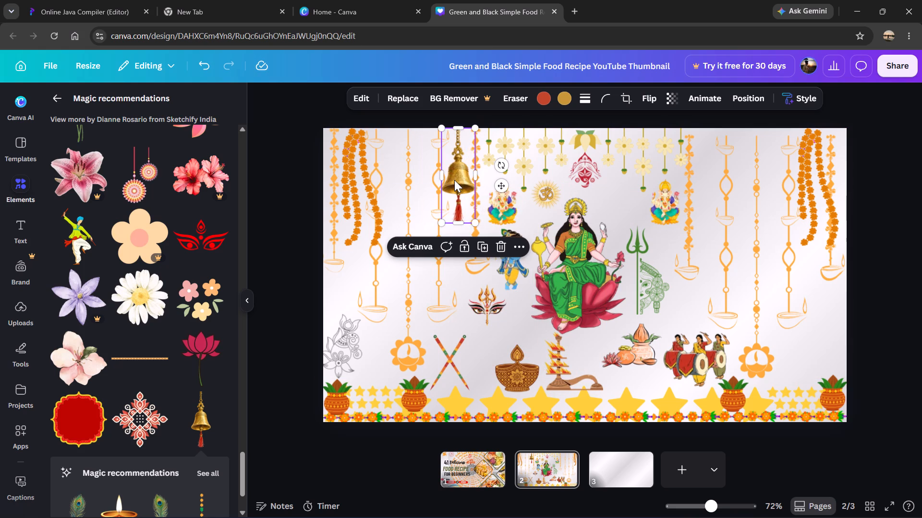
key("ctrl+v")
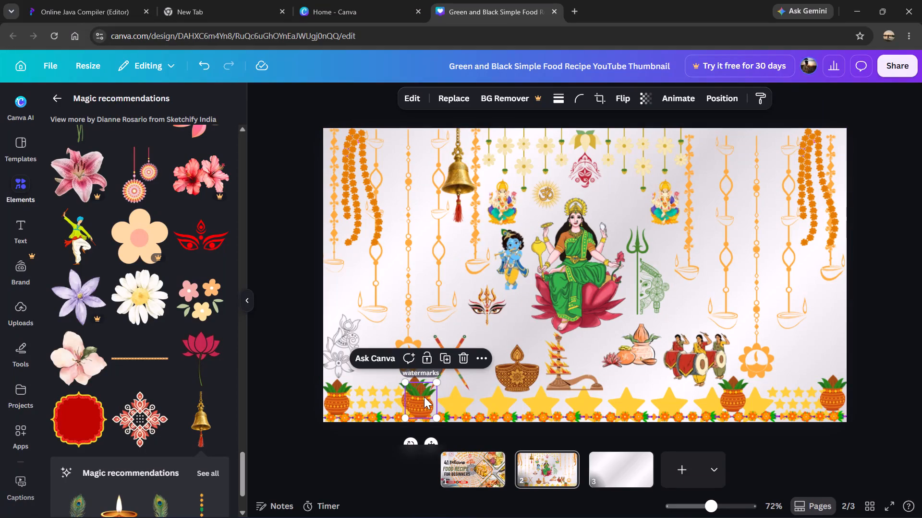
key("ctrl+z")
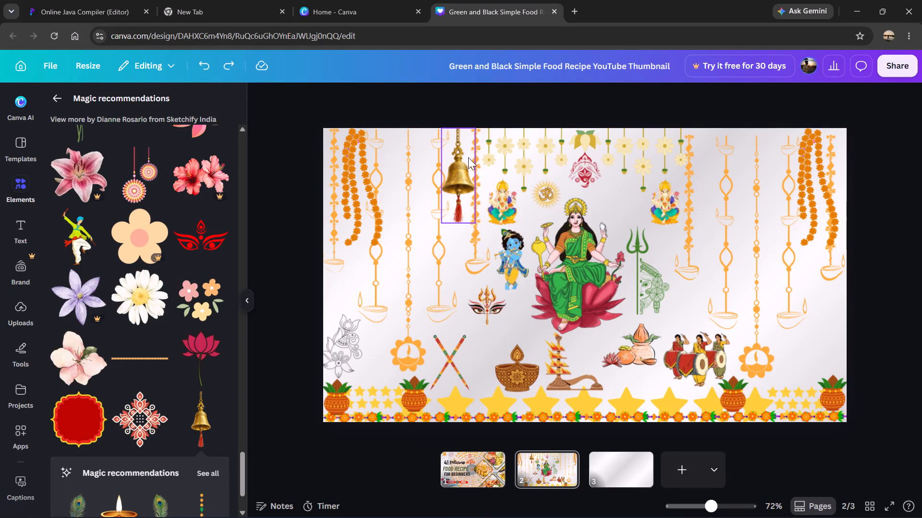
left_click(465, 162)
key("ctrl+c")
key("ctrl+v")
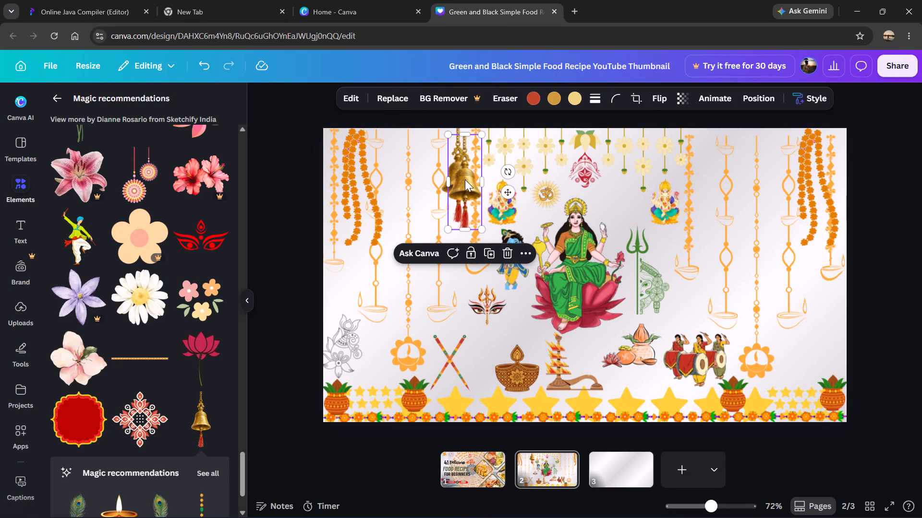
left_click(463, 184)
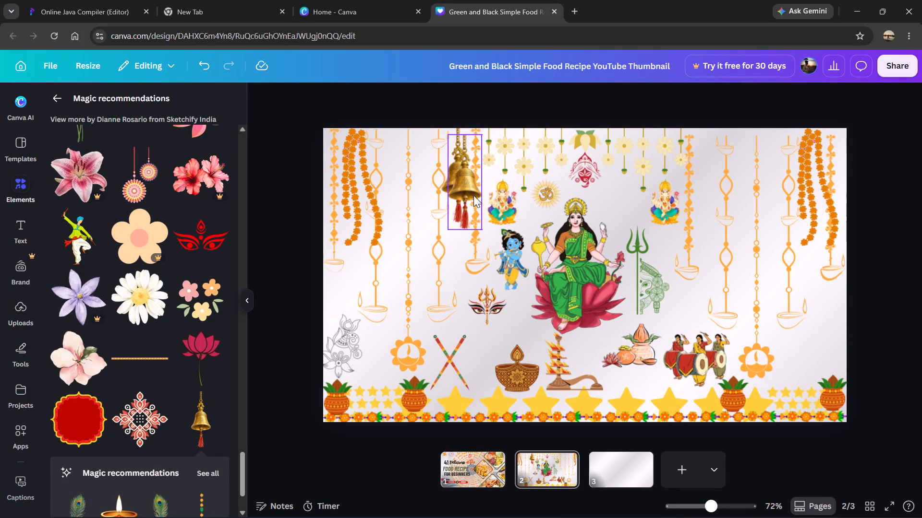
left_click_drag(465, 190, 726, 185)
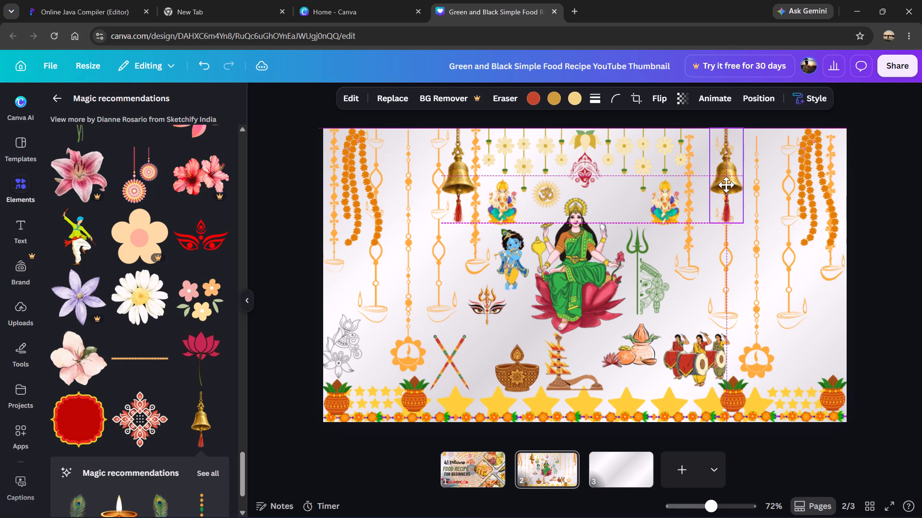
left_click_drag(726, 185, 710, 185)
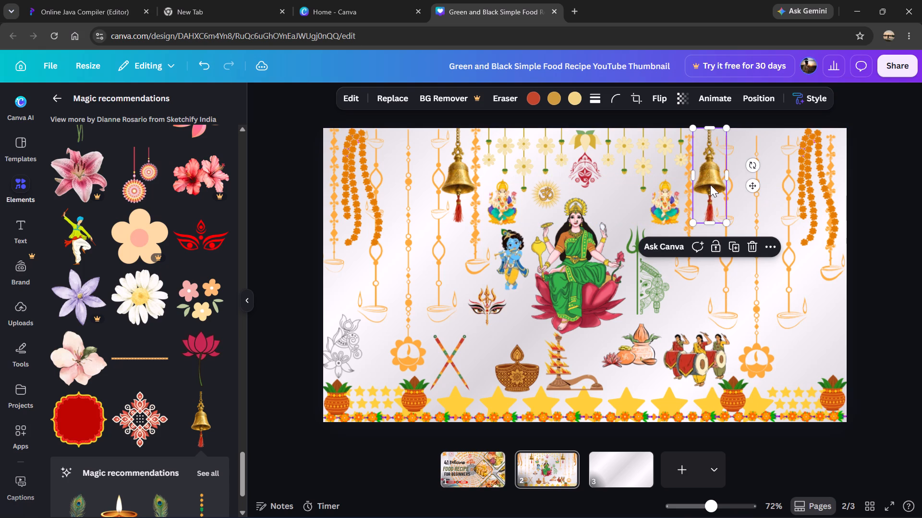
left_click(875, 211)
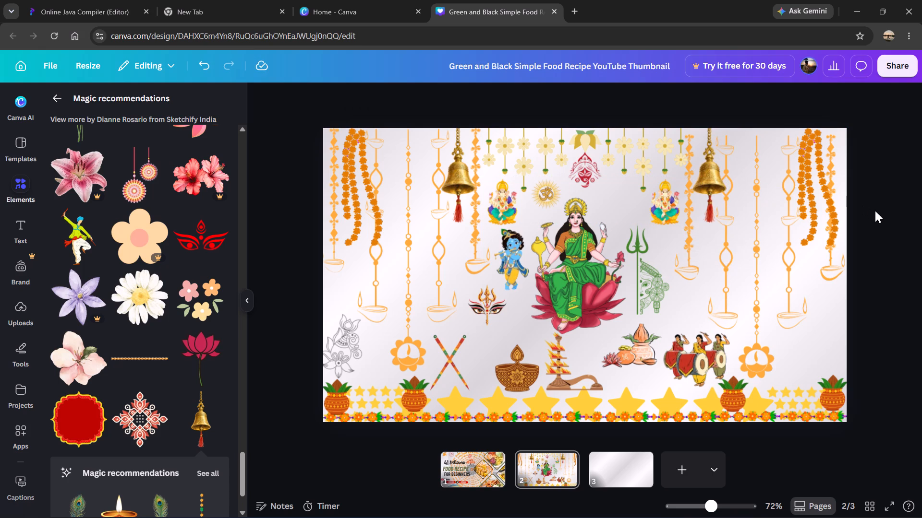
Open the brass bell's full magic recommendations and look through them for further festive decorations.
scroll(152, 308, "down", 2)
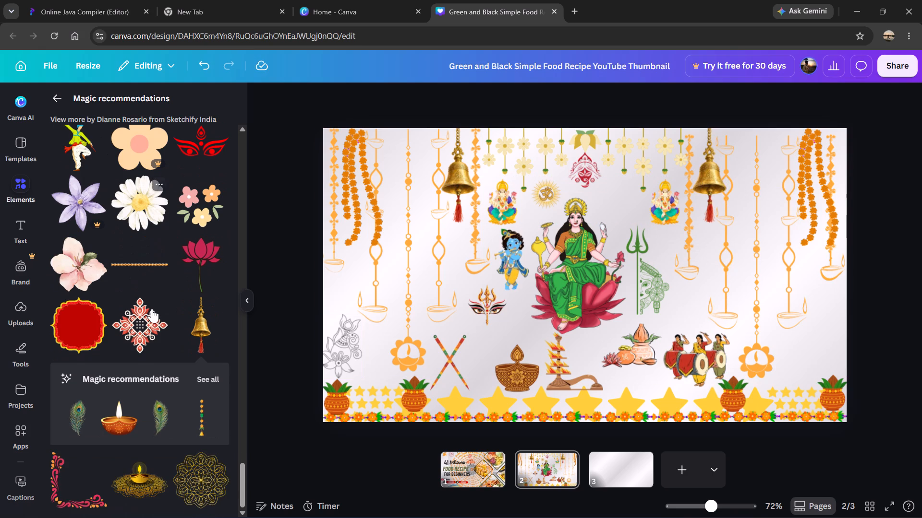
scroll(152, 308, "down", 1)
left_click(211, 375)
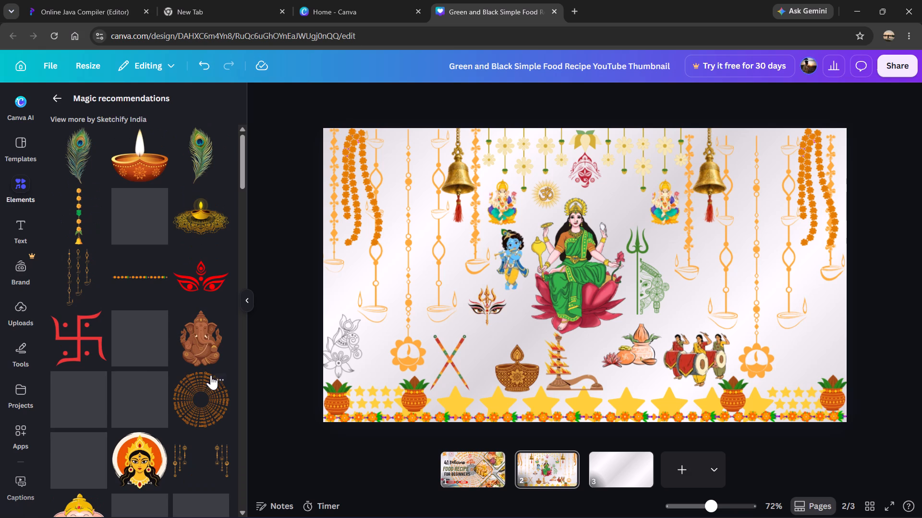
scroll(166, 264, "down", 4)
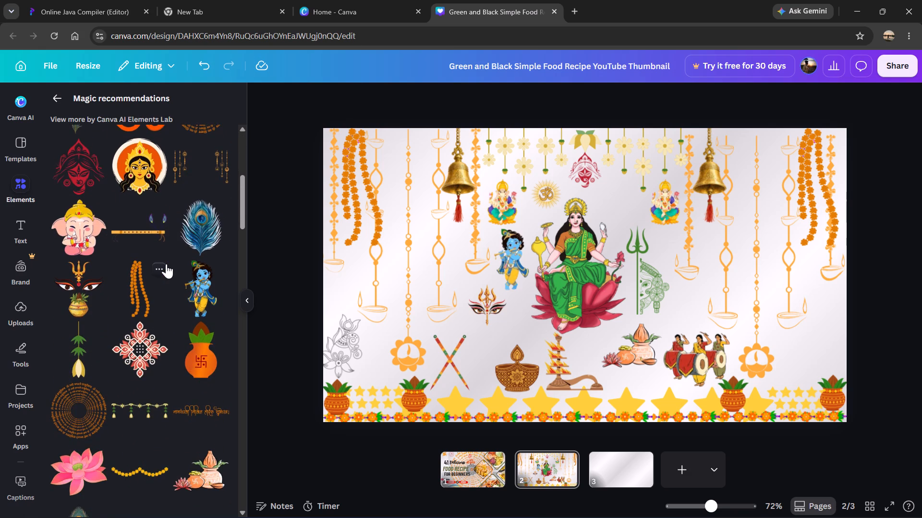
scroll(166, 264, "down", 5)
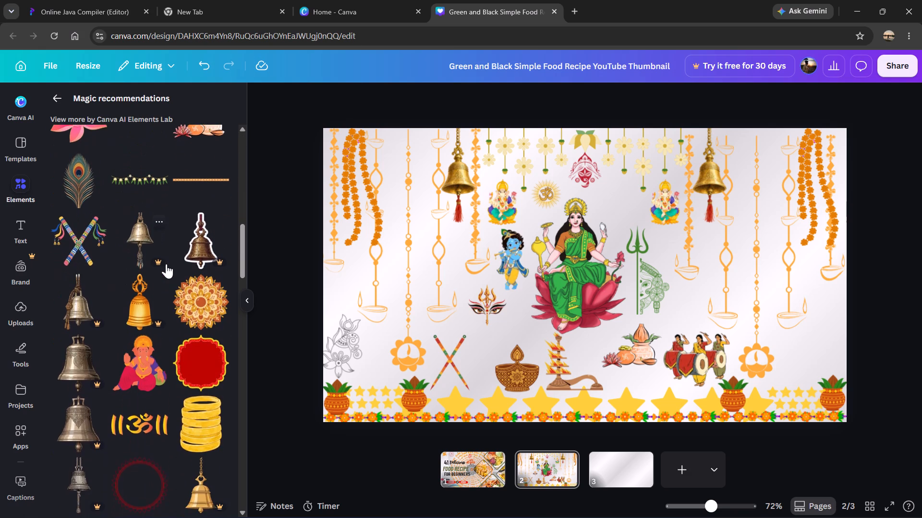
scroll(166, 264, "down", 8)
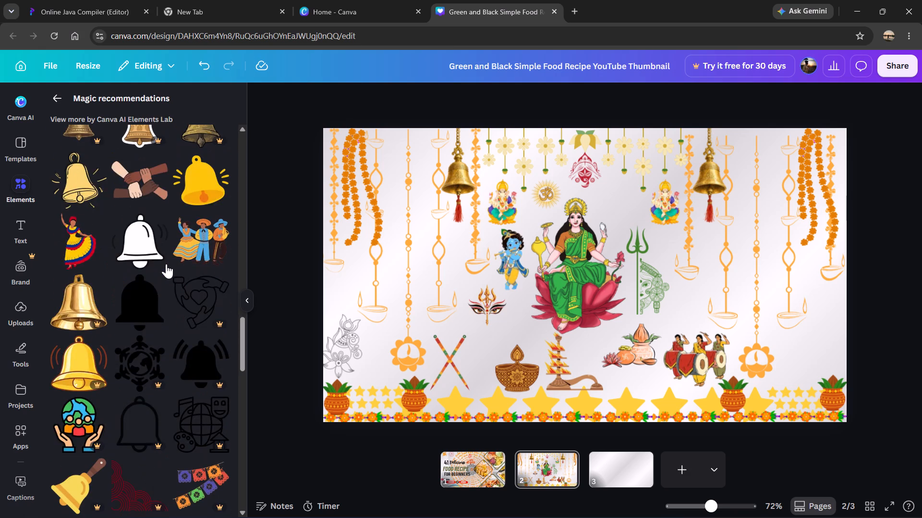
scroll(166, 264, "down", 8)
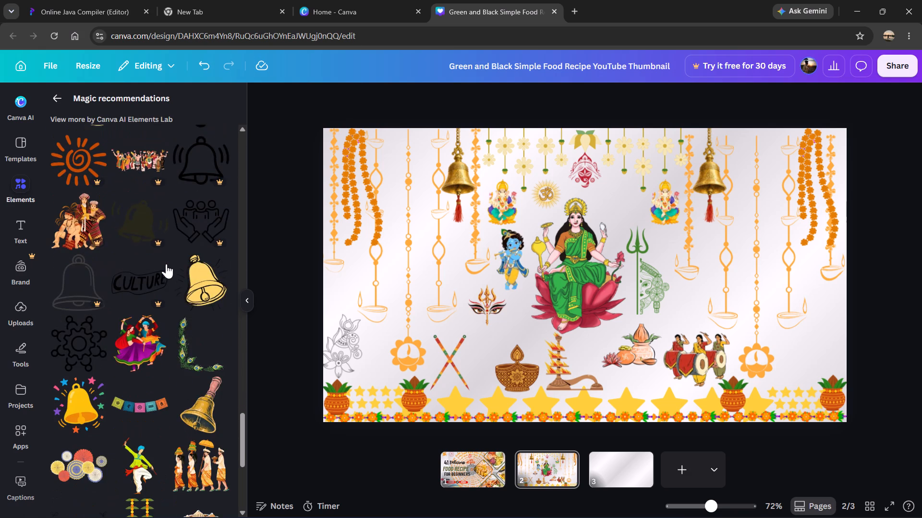
scroll(166, 264, "down", 6)
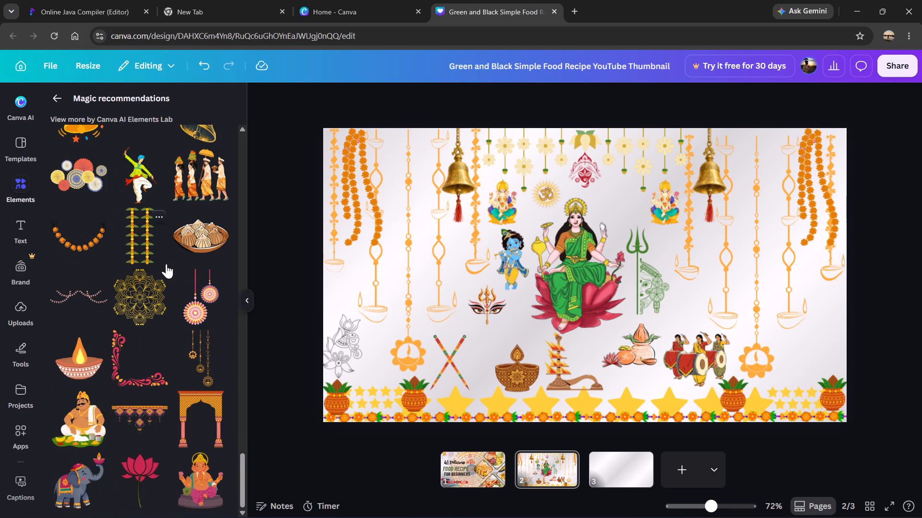
scroll(166, 264, "up", 17)
scroll(166, 264, "up", 5)
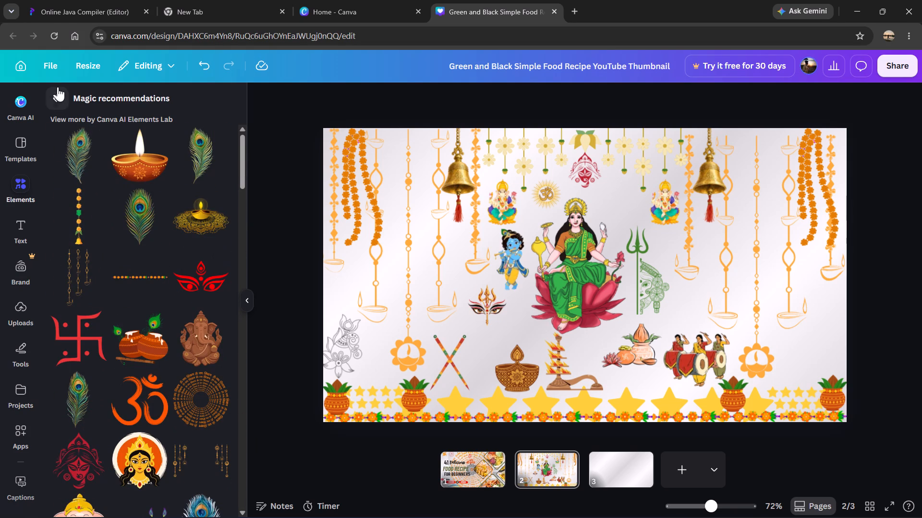
left_click(57, 93)
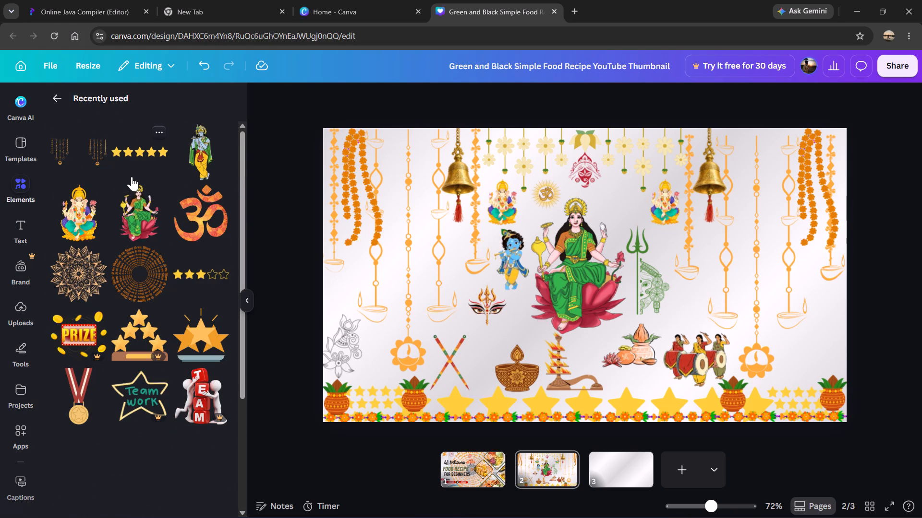
scroll(109, 310, "down", 1)
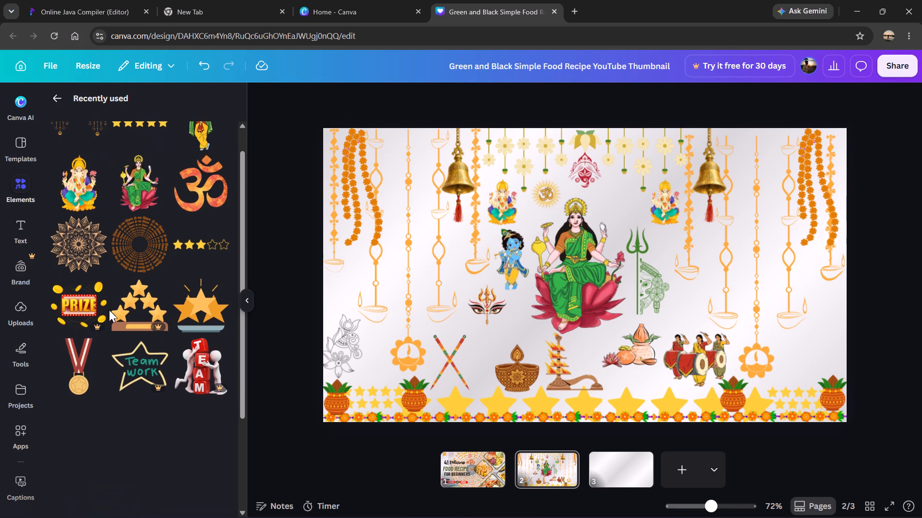
scroll(181, 361, "down", 4)
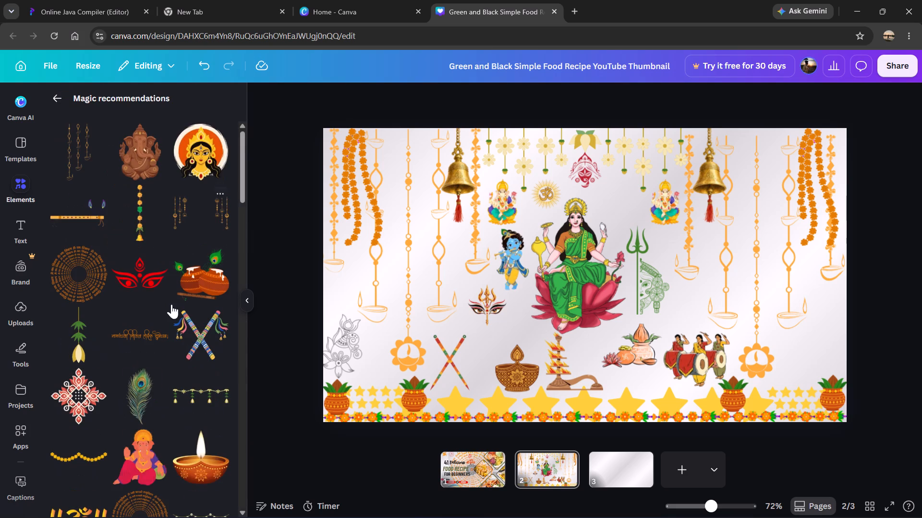
scroll(139, 362, "down", 4)
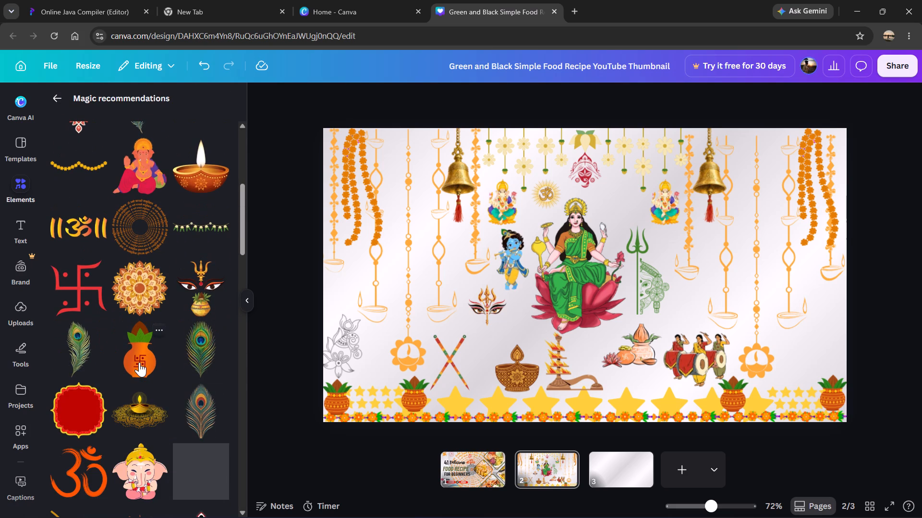
scroll(139, 362, "down", 2)
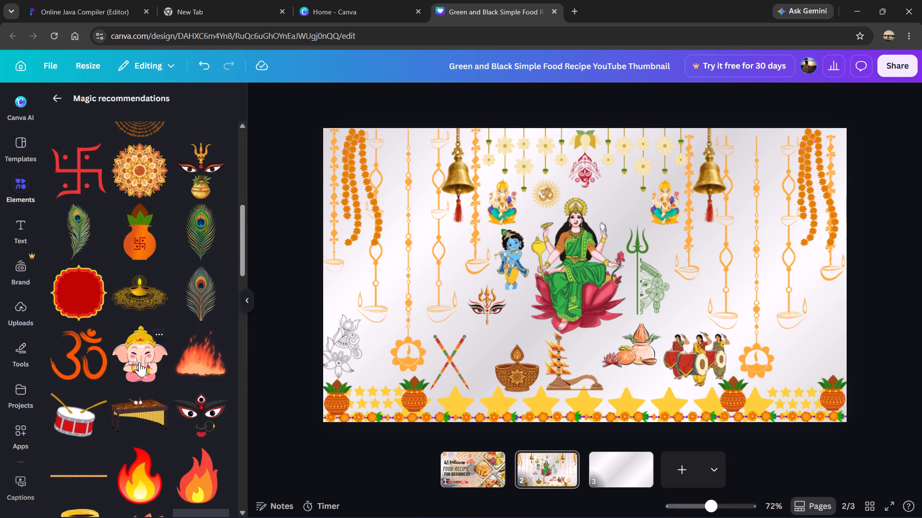
scroll(139, 362, "down", 4)
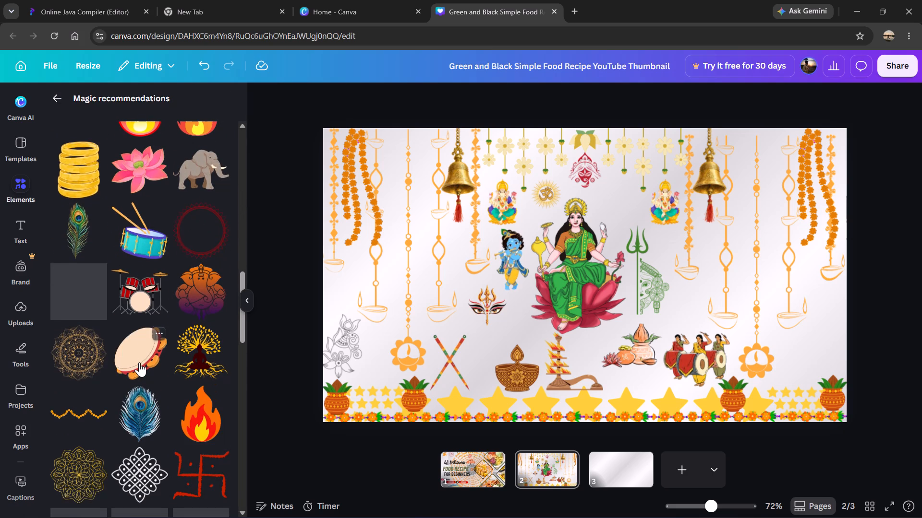
scroll(139, 362, "down", 2)
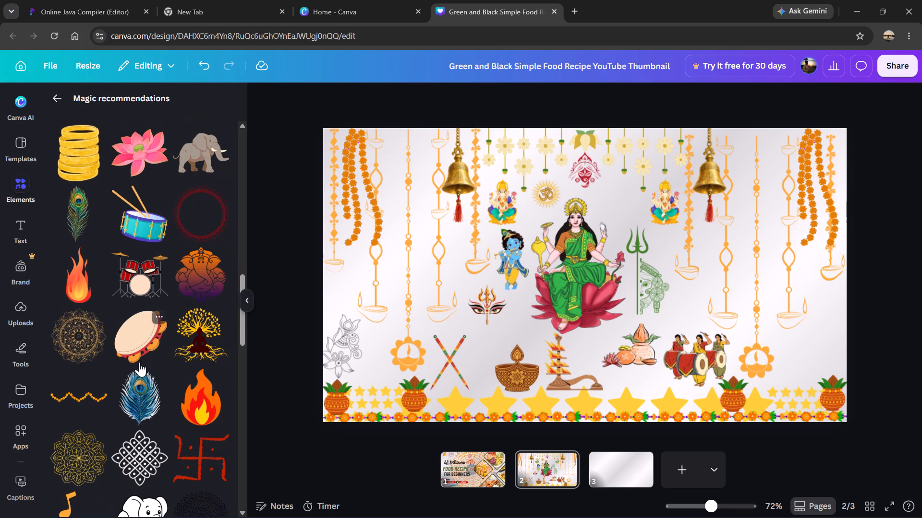
scroll(139, 362, "down", 1)
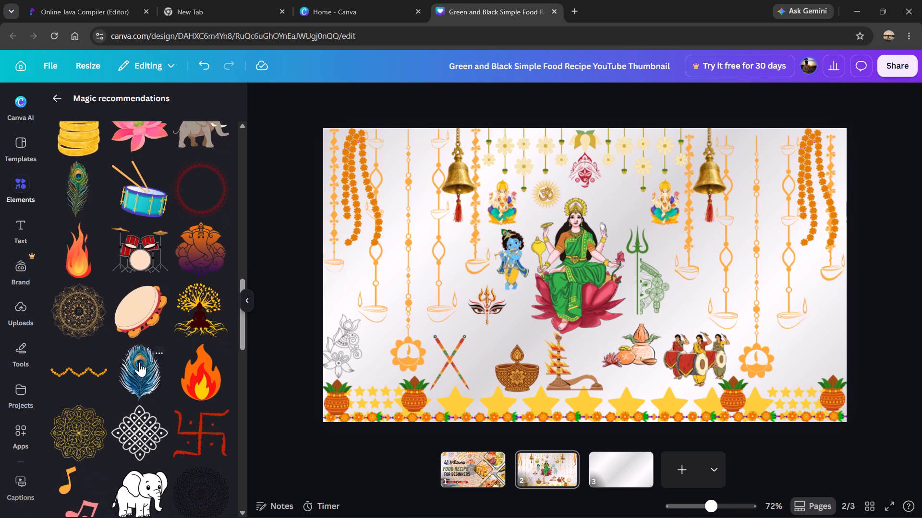
scroll(139, 362, "down", 4)
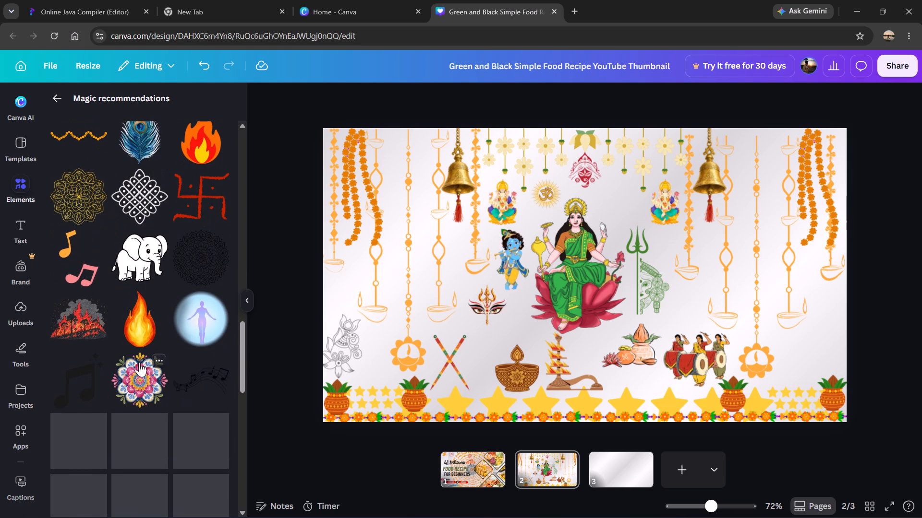
scroll(139, 362, "down", 4)
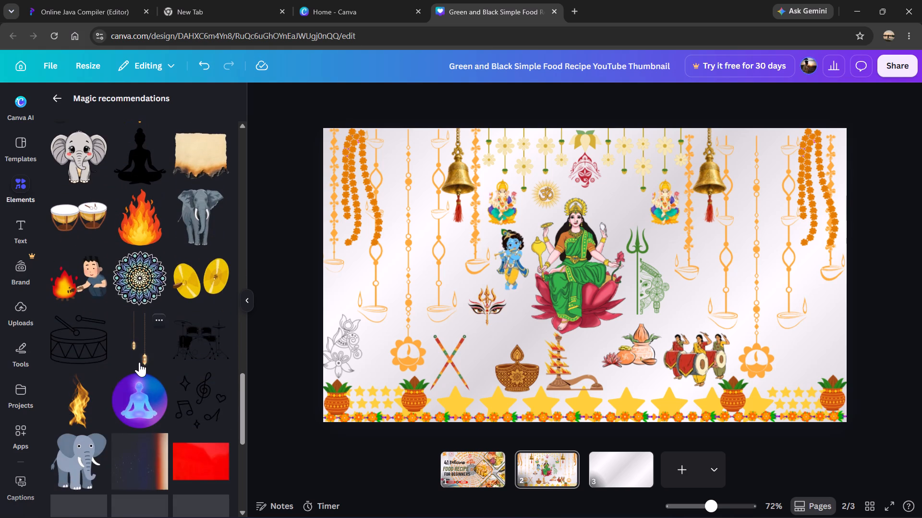
scroll(139, 362, "down", 3)
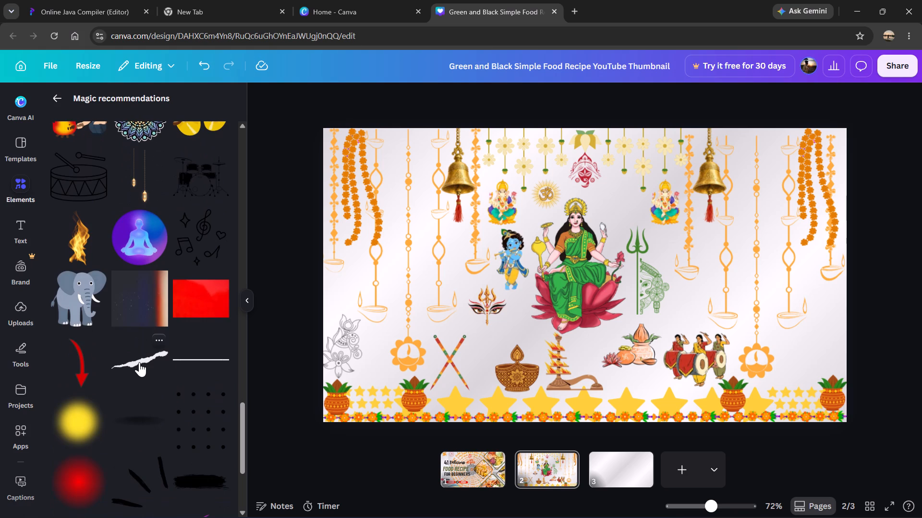
scroll(139, 362, "down", 4)
scroll(139, 362, "up", 6)
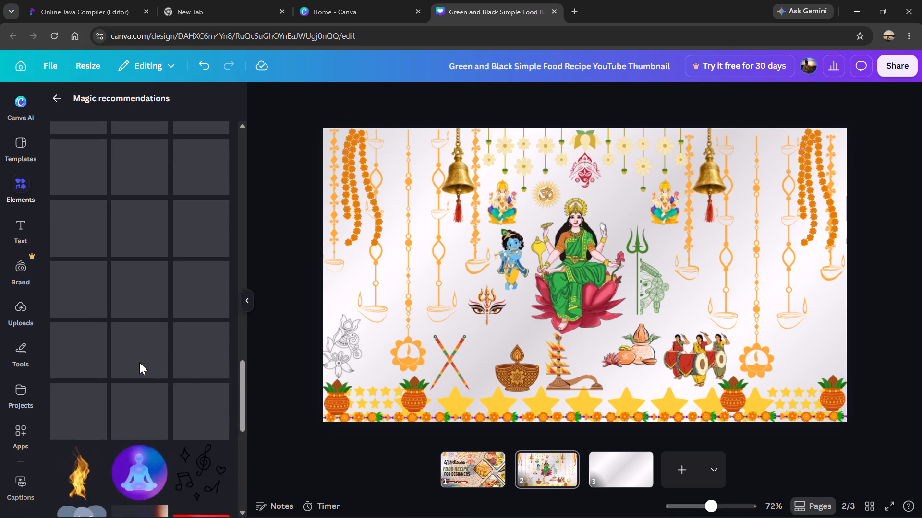
scroll(139, 362, "down", 1)
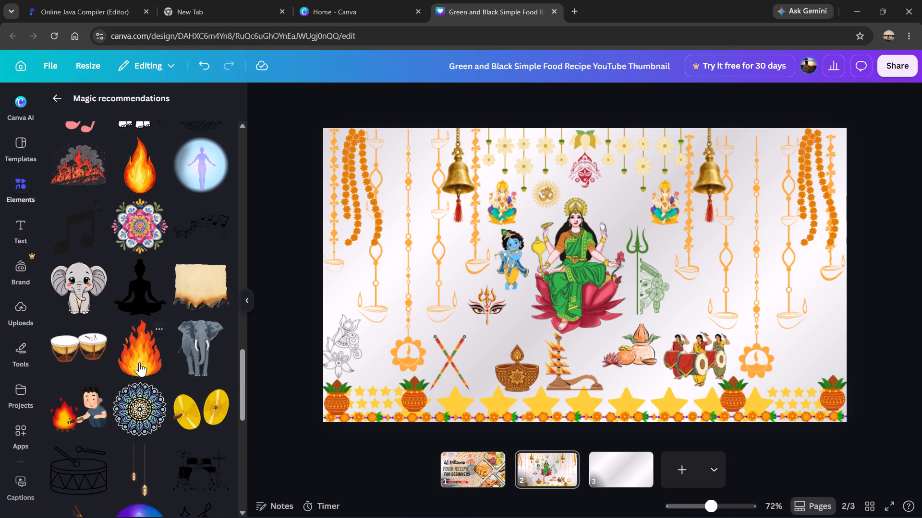
scroll(139, 362, "up", 4)
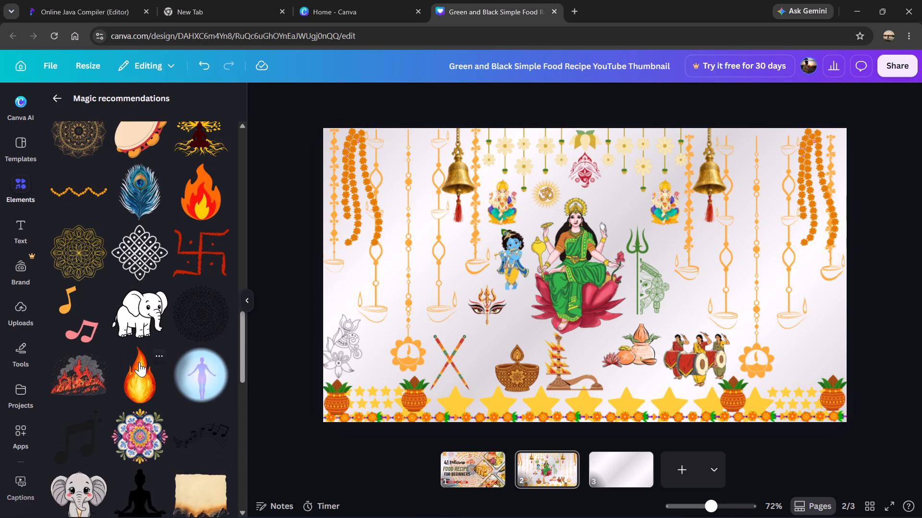
scroll(139, 362, "up", 4)
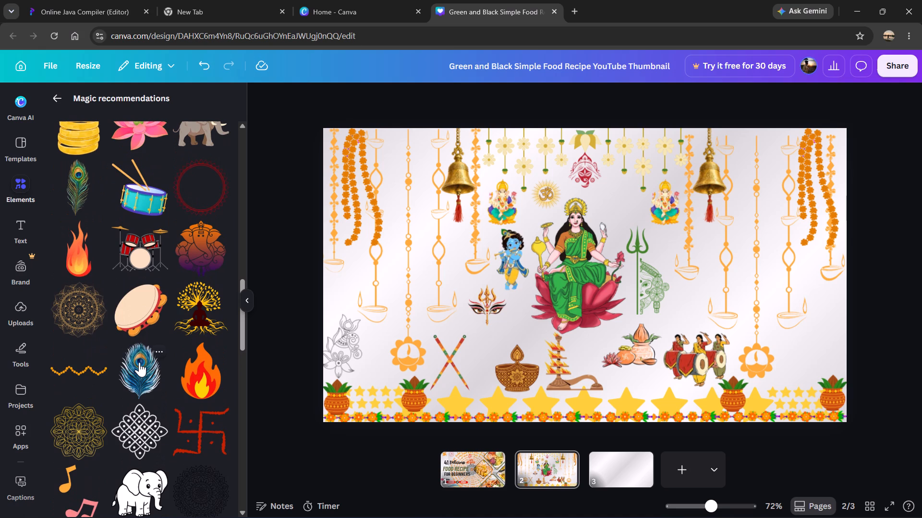
scroll(139, 362, "up", 1)
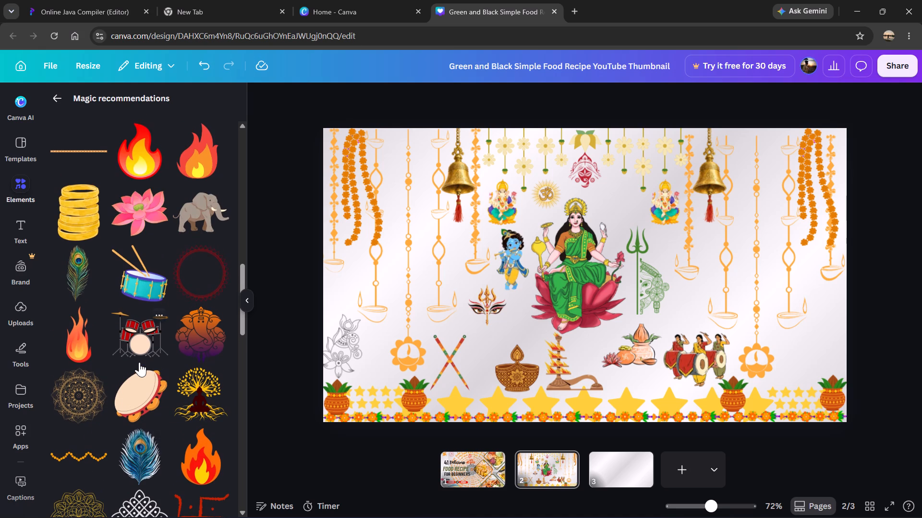
scroll(139, 362, "up", 6)
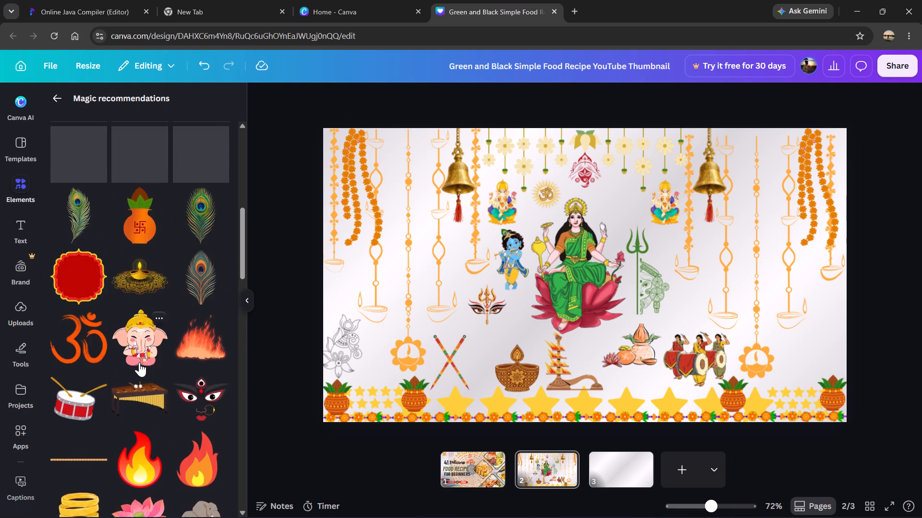
scroll(139, 362, "up", 2)
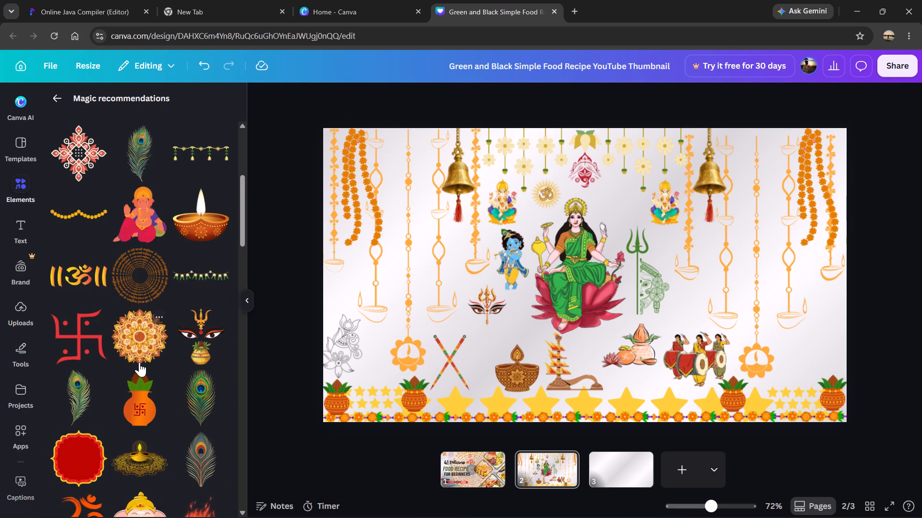
scroll(139, 362, "up", 4)
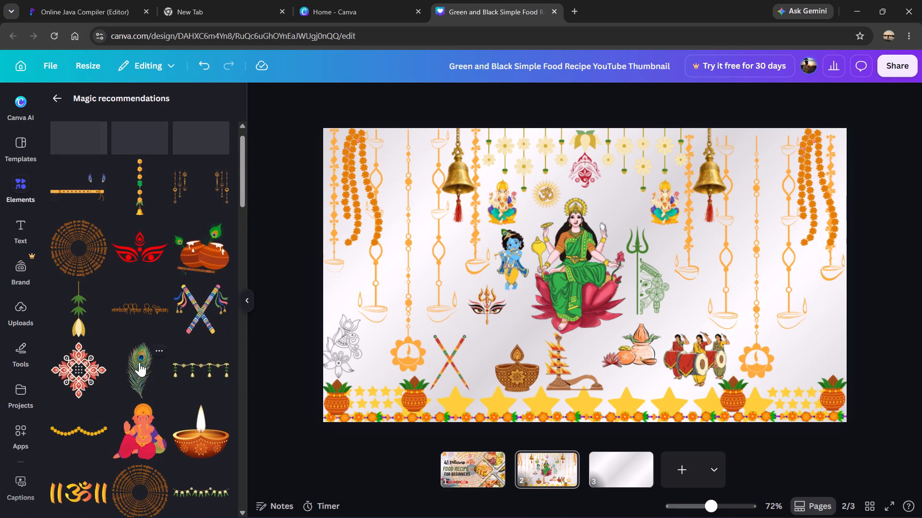
scroll(139, 362, "up", 3)
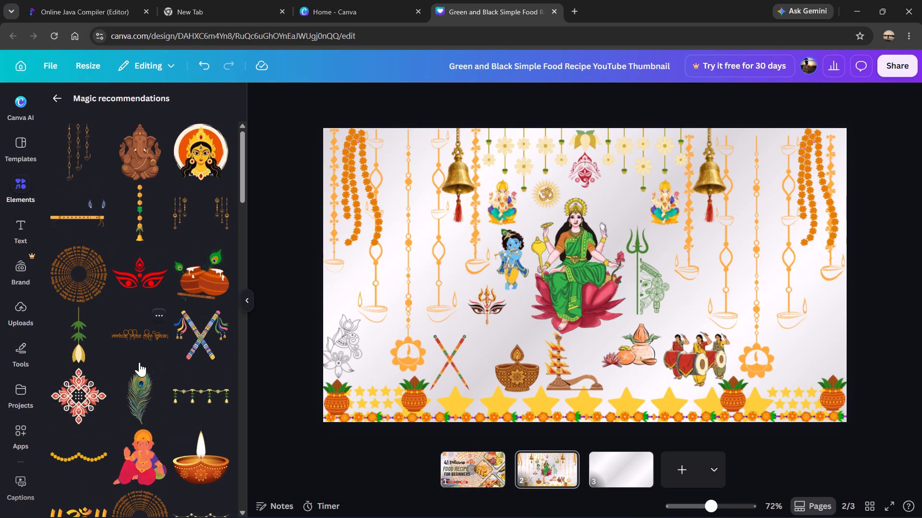
Close the browser window.
left_click(921, 0)
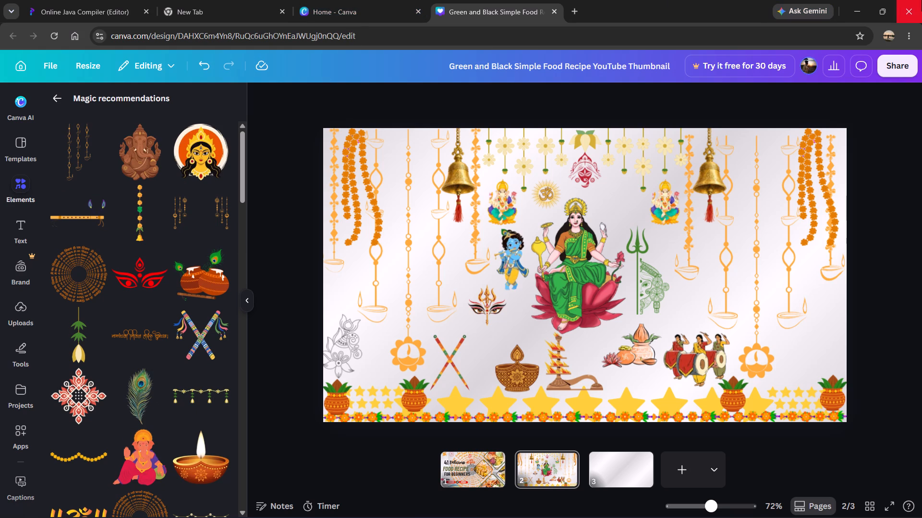